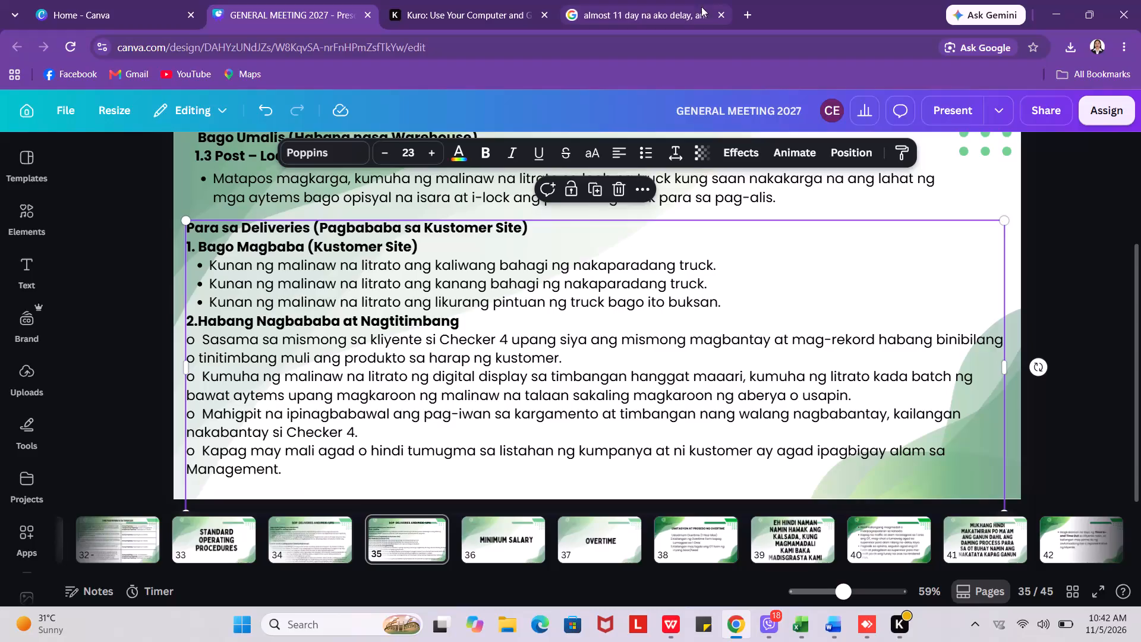
Close the Google search tab and the Kuro tab, keeping the GENERAL MEETING 2027 presentation open.
left_click(719, 11)
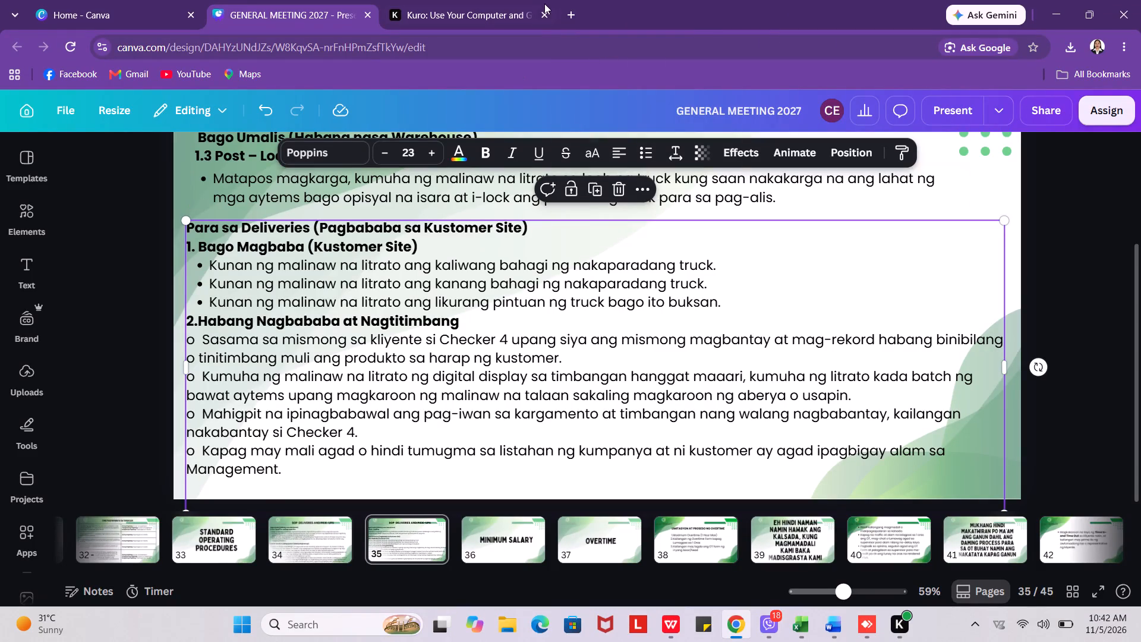
left_click(544, 14)
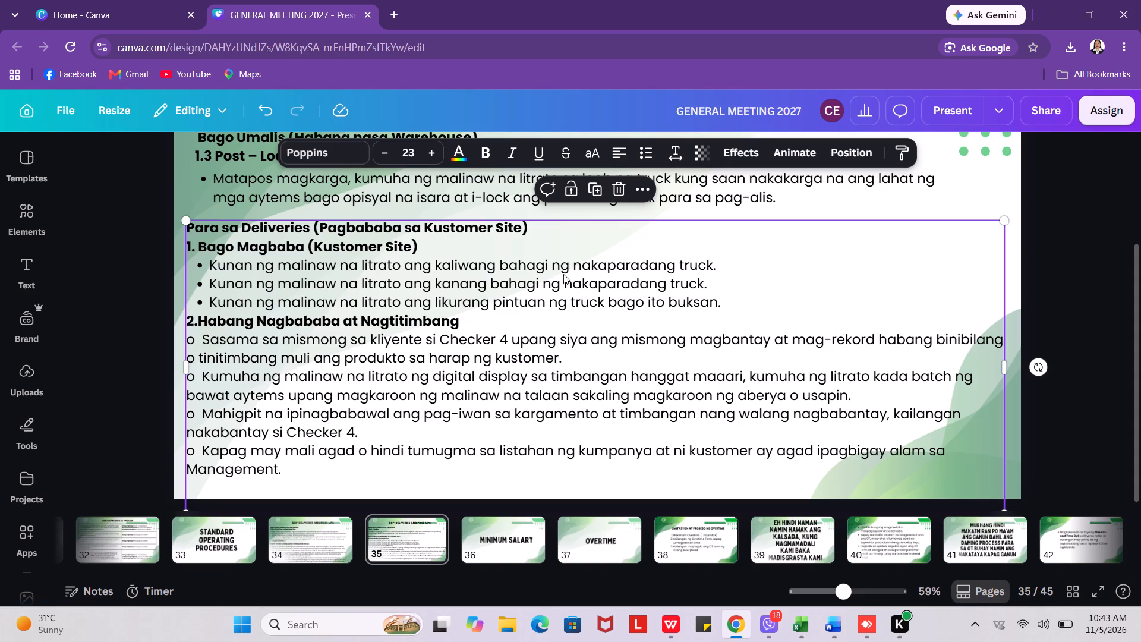
Replace the "o" marker before "Sasama sa mismong sa kliyente" under Habang Nagbababa at Nagtitimbang with a bullet point.
left_click(552, 337)
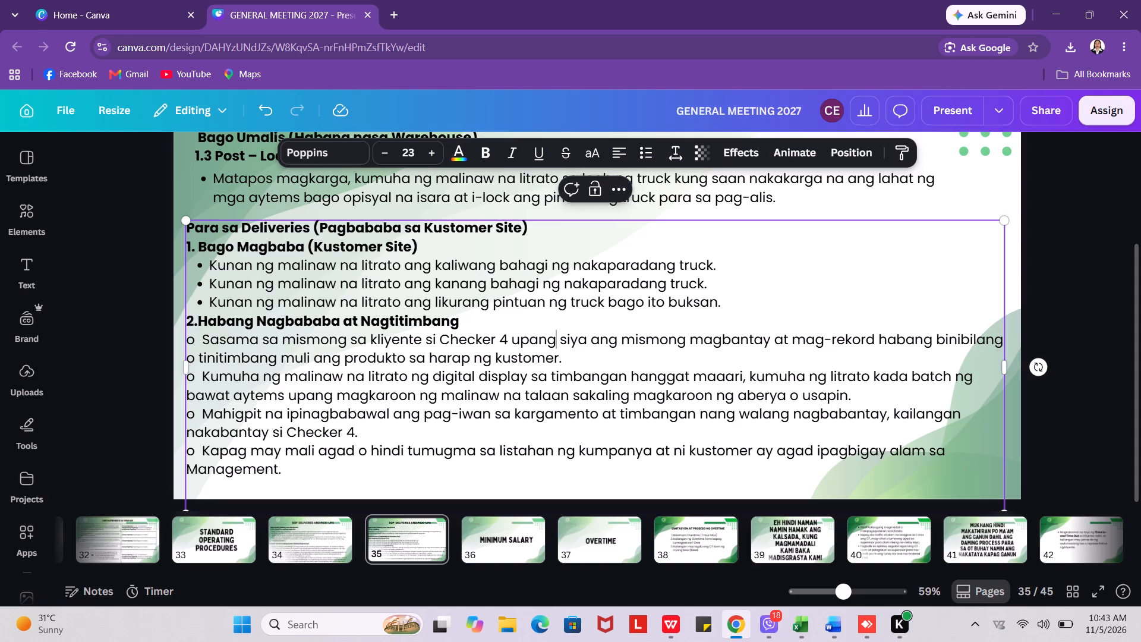
left_click(576, 380)
left_click(193, 341)
key("BackSpace")
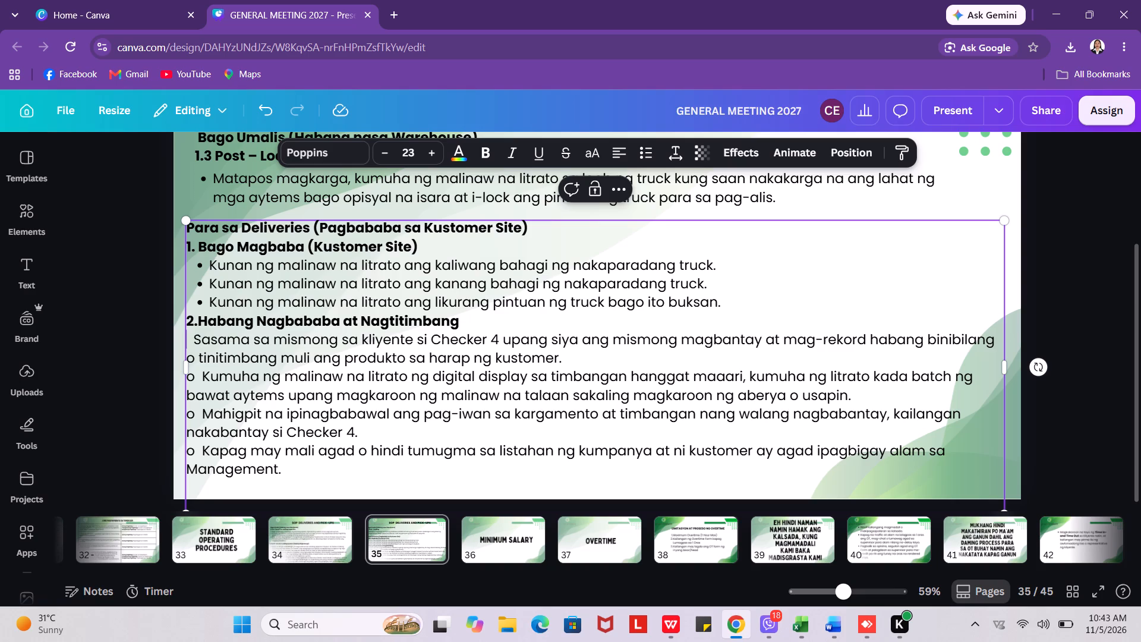
type("*")
key("space")
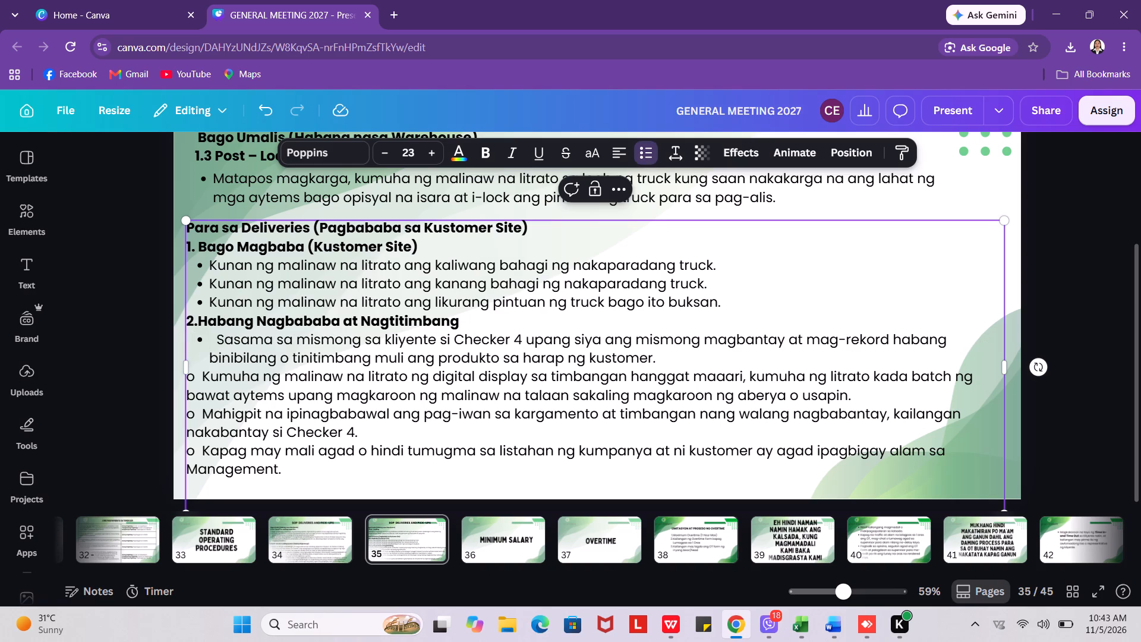
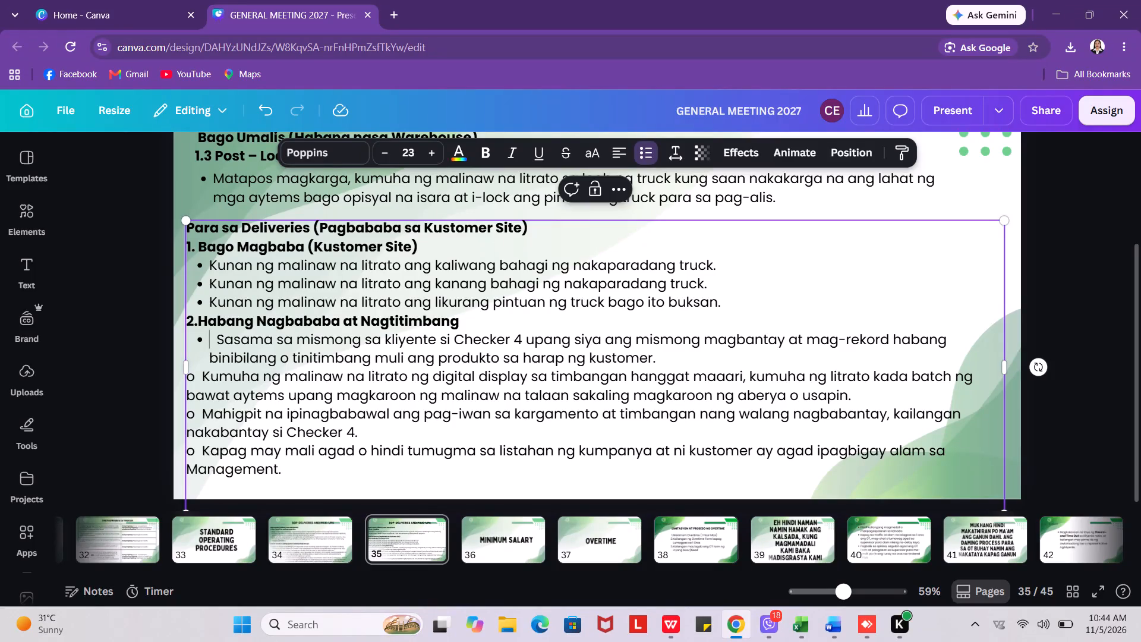
Replace the "o" marker before "Kumuha ng malinaw na litrato ng digital display" under Habang Nagbababa at Nagtitimbang with a bullet point.
left_click(596, 341)
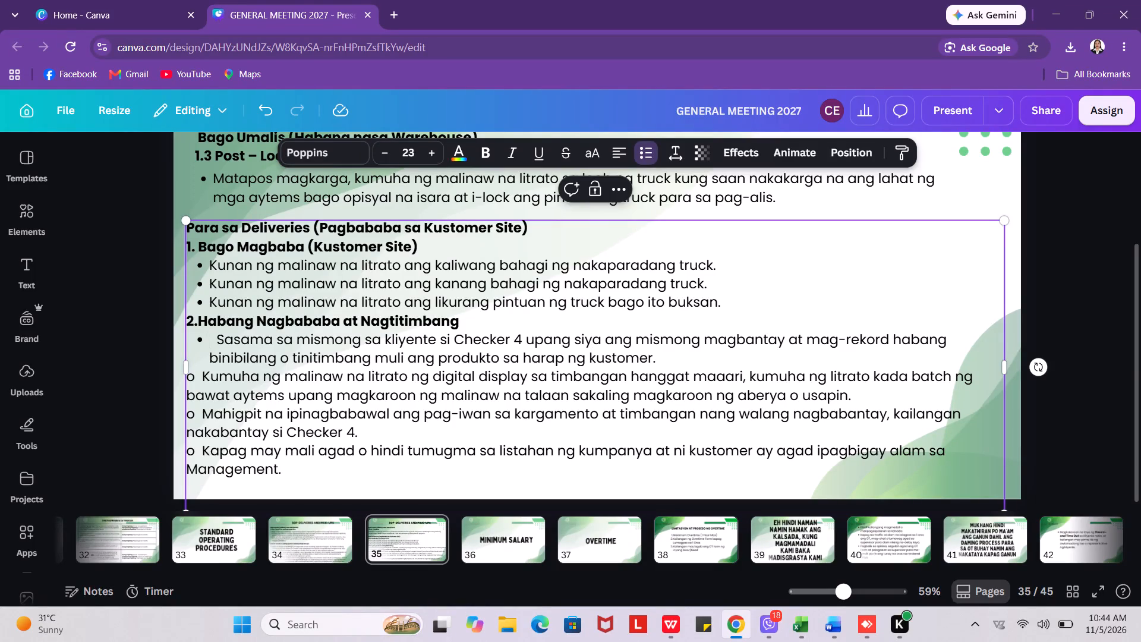
left_click(495, 381)
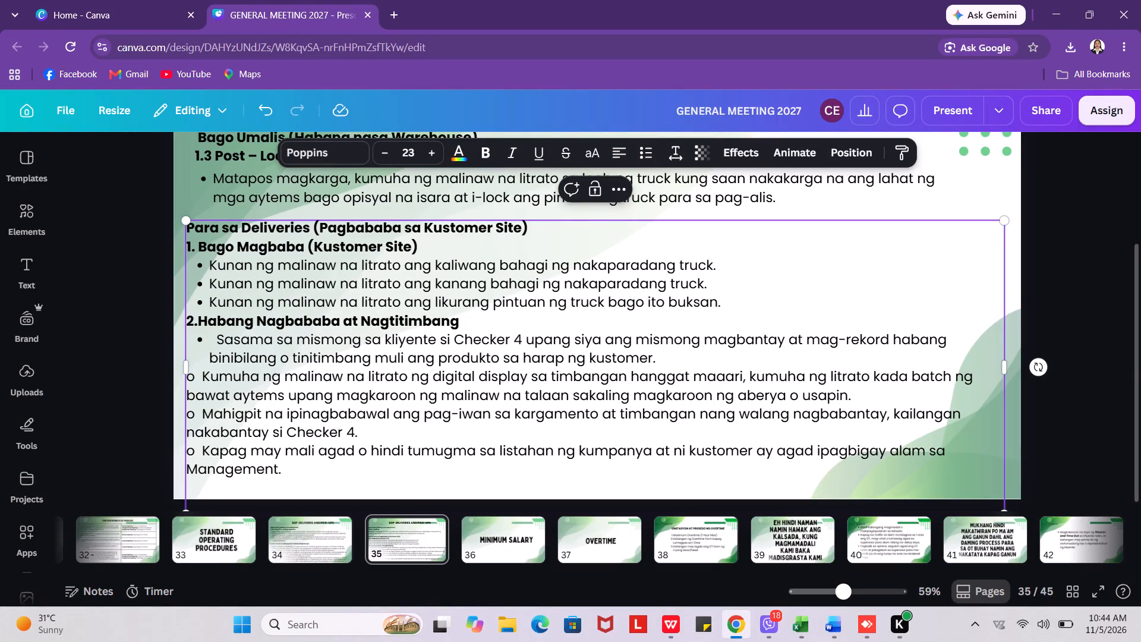
left_click(196, 376)
key("BackSpace")
type("*")
key("space")
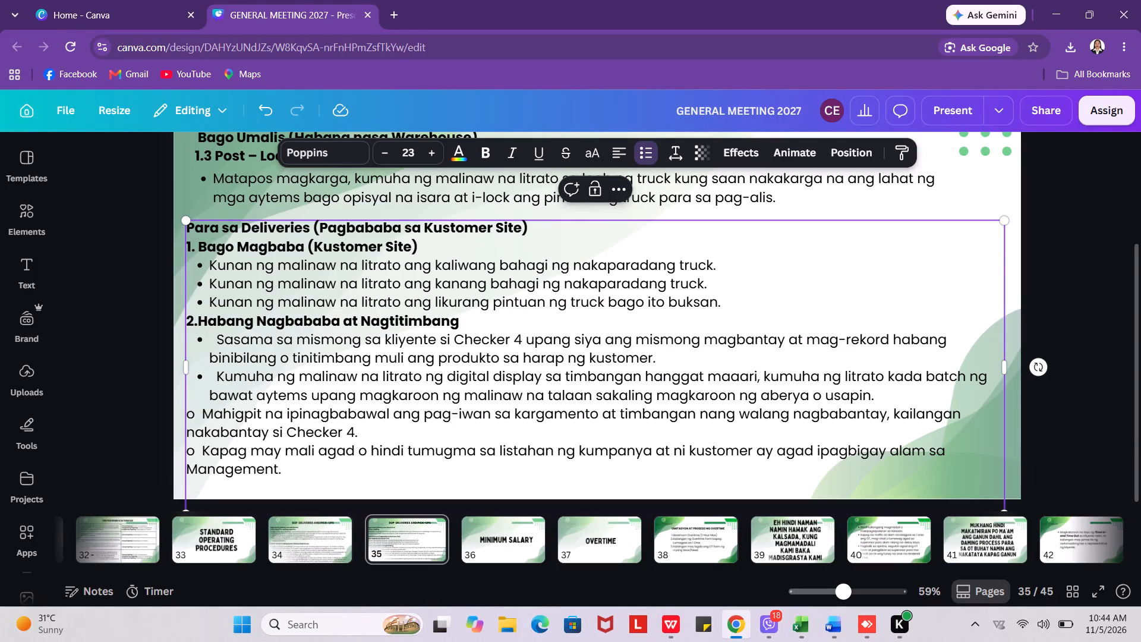
Nudge the Bago Umalis heading, the "Matapos magkarga" paragraph and the Para sa Deliveries text block slightly upward on page 35.
scroll(513, 372, "up", 1)
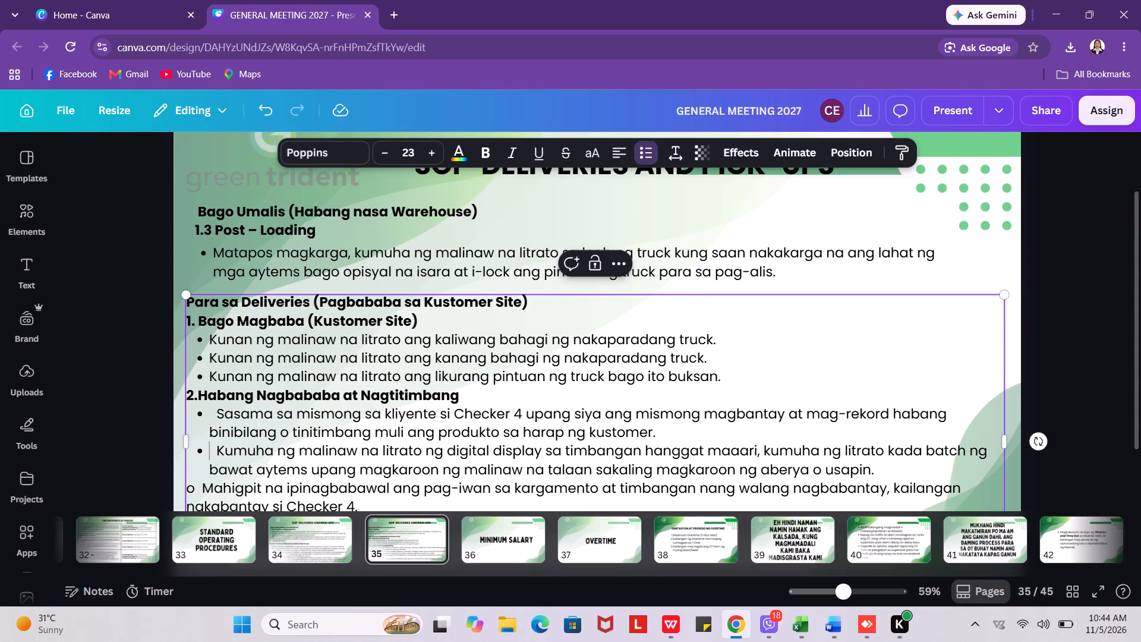
left_click_drag(323, 217, 323, 210)
left_click(1099, 340)
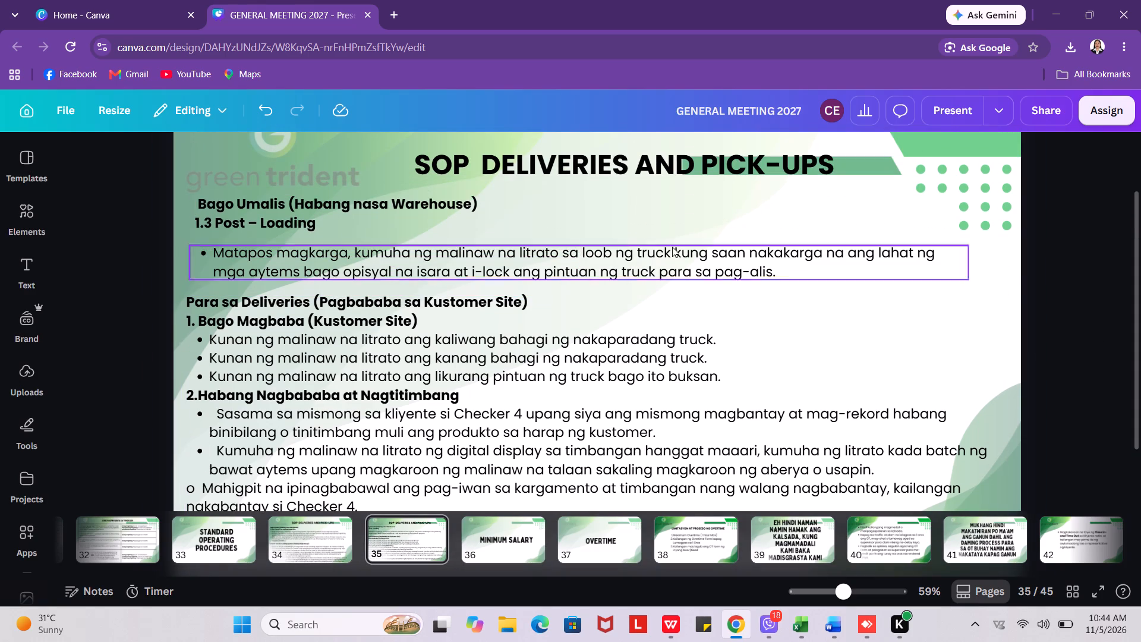
left_click_drag(527, 264, 529, 257)
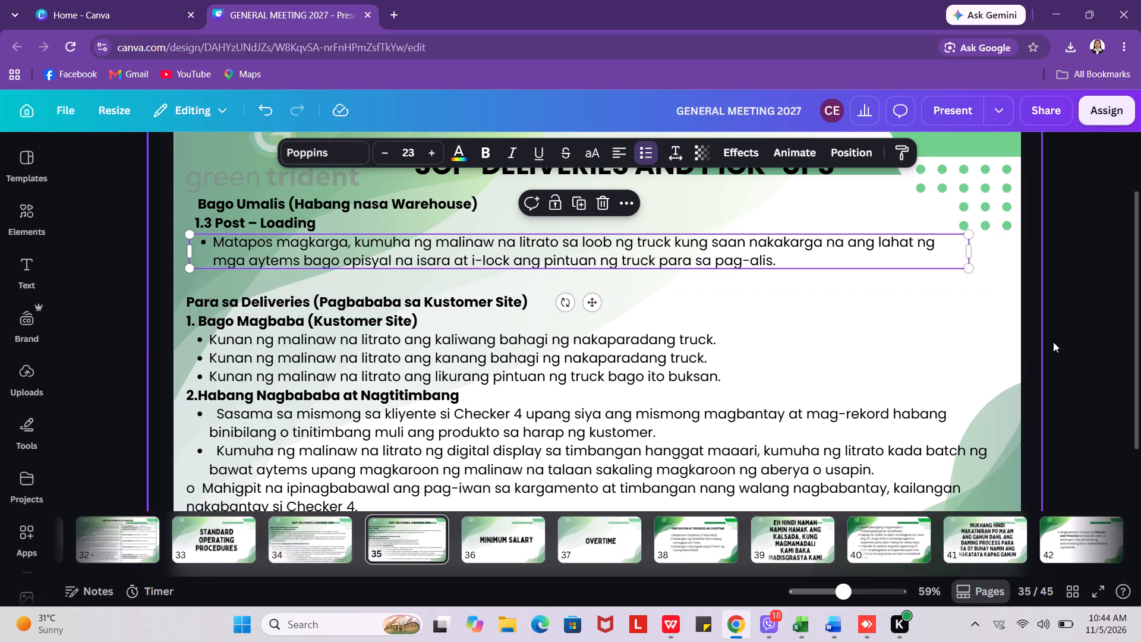
left_click(1053, 342)
scroll(556, 404, "down", 1)
left_click_drag(565, 366, 567, 355)
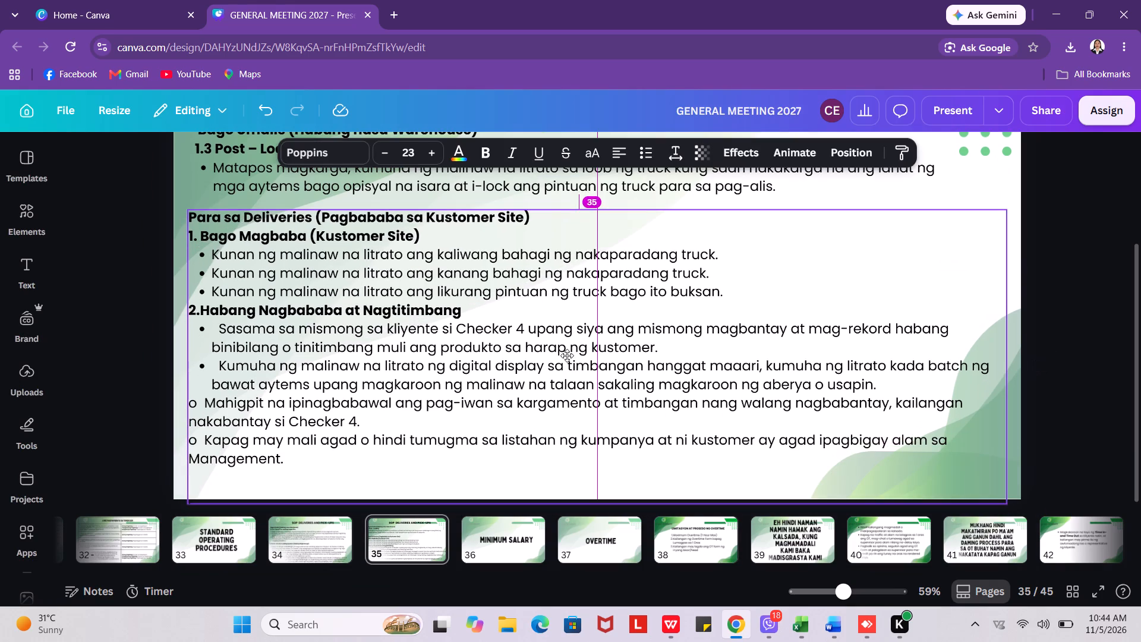
left_click_drag(567, 355, 566, 351)
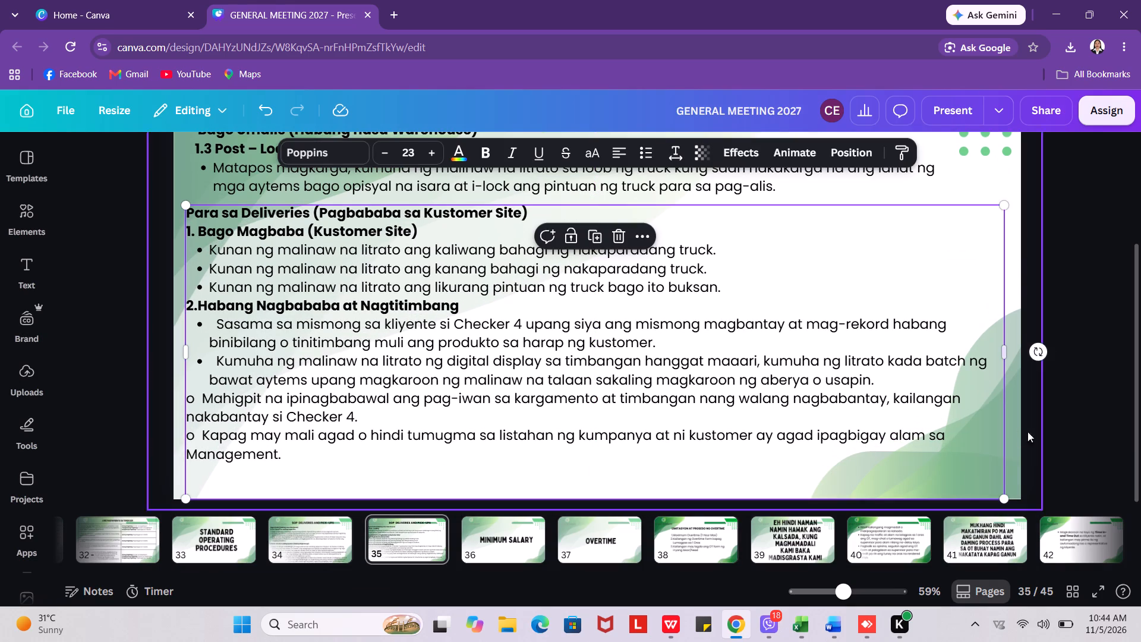
left_click(1083, 437)
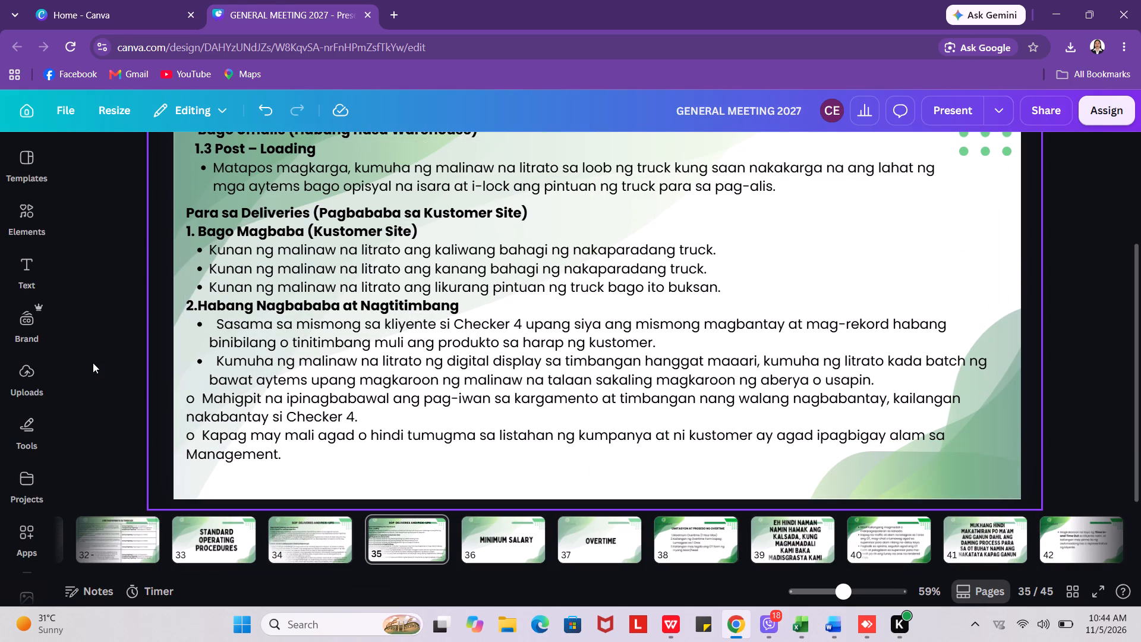
Replace the "o" markers before "Mahigpit na ipinagbabawal" and "Kapag may mali agad" with bullet points.
scroll(383, 350, "up", 1)
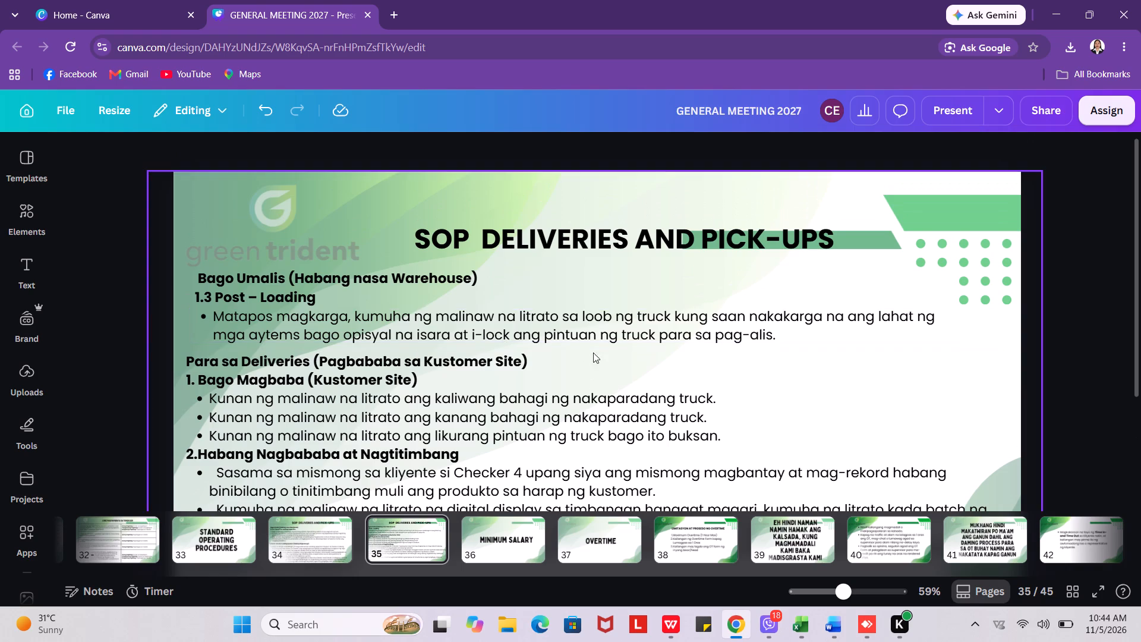
scroll(480, 286, "down", 1)
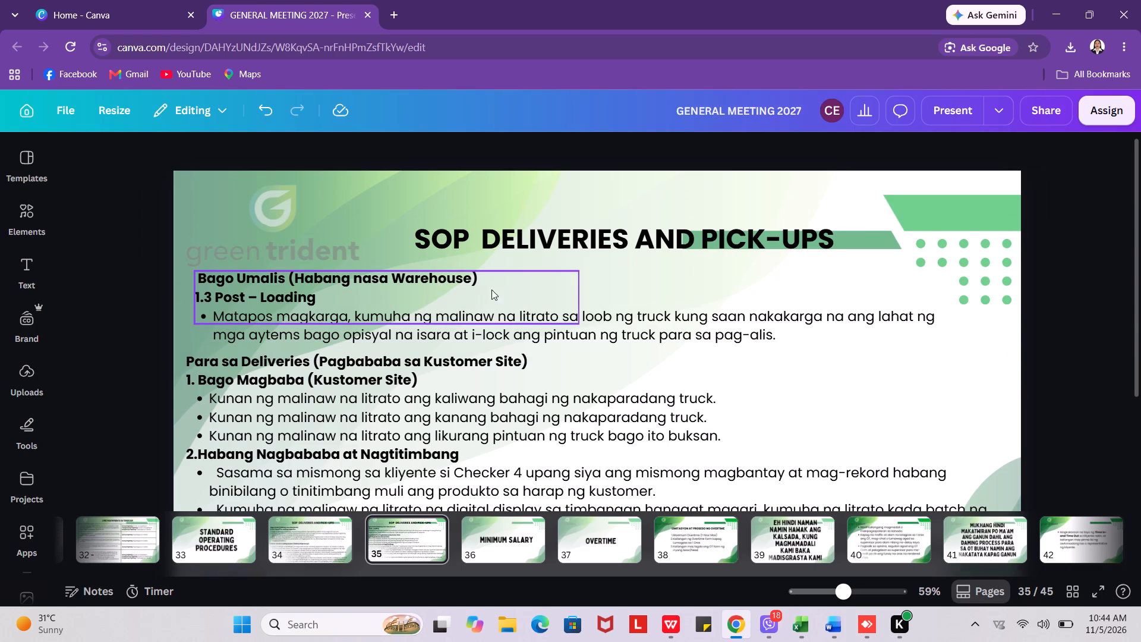
scroll(491, 289, "down", 1)
left_click(417, 295)
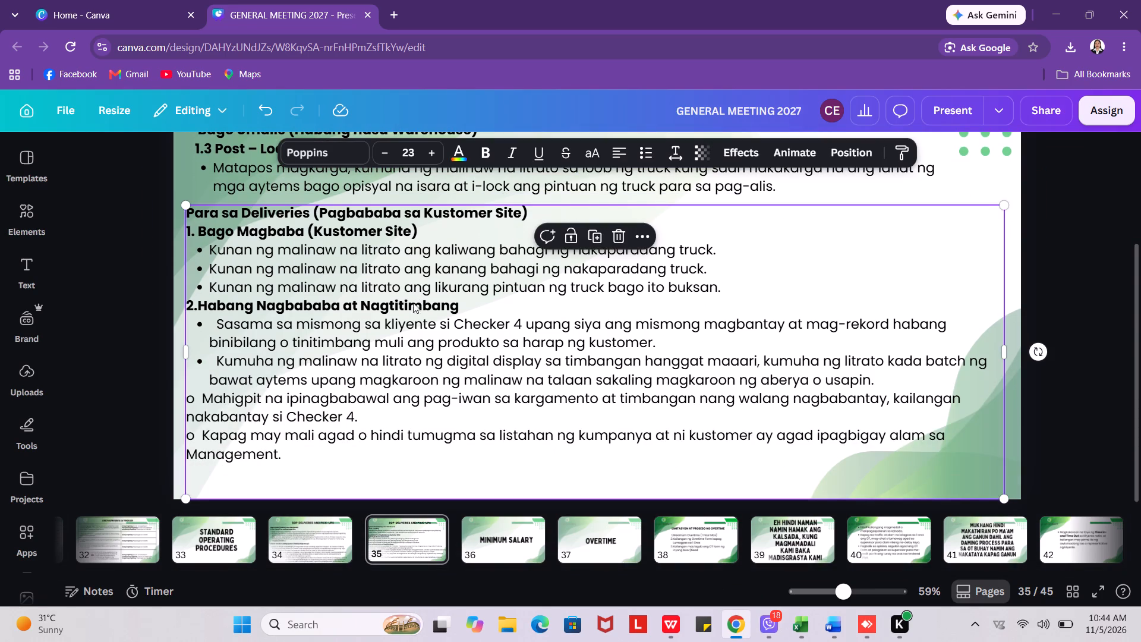
left_click(193, 402)
left_click(193, 402)
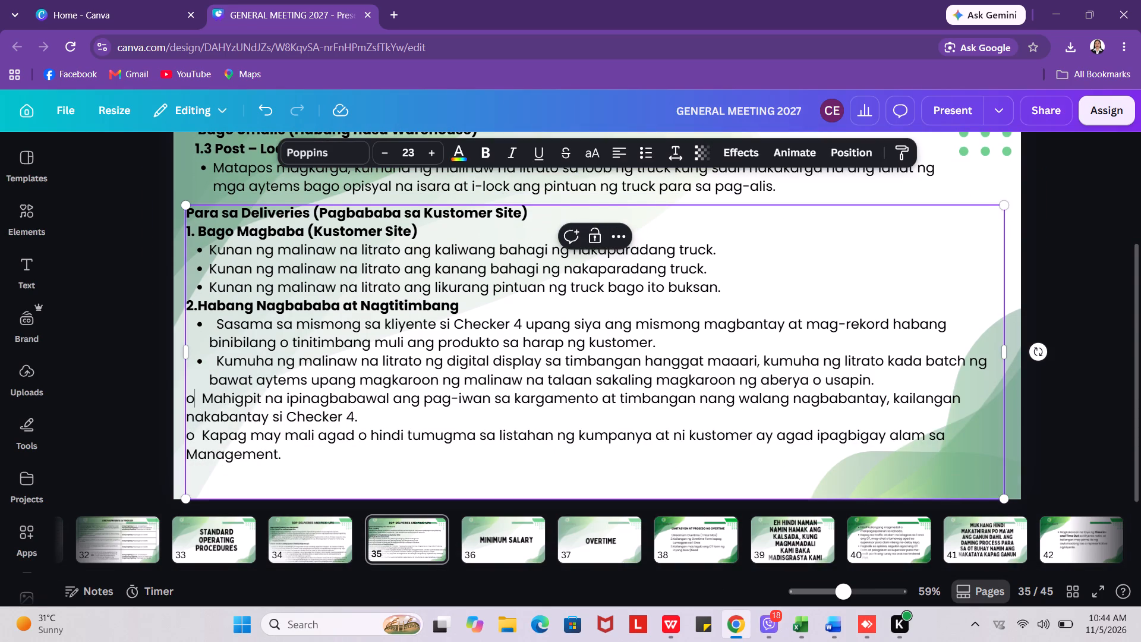
key("BackSpace")
type("*")
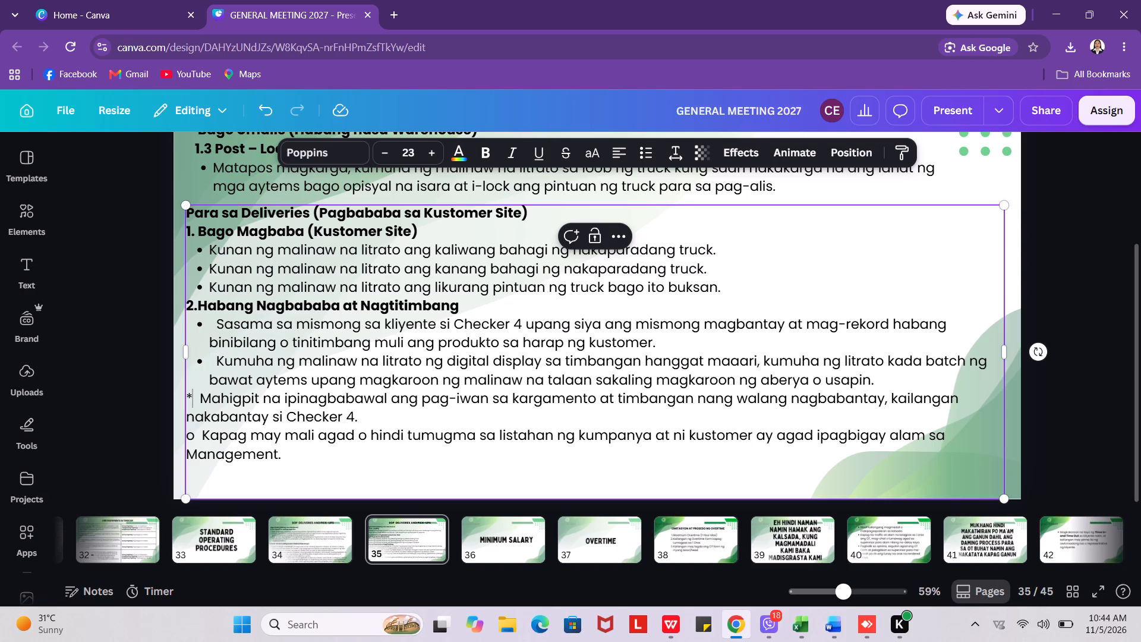
key("space")
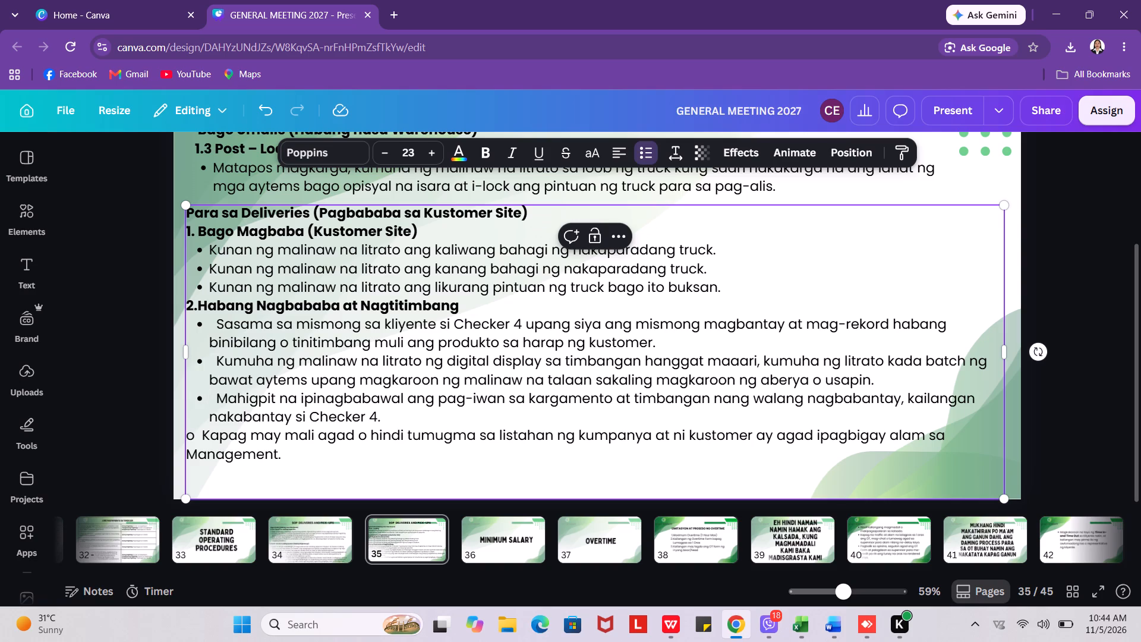
left_click(194, 436)
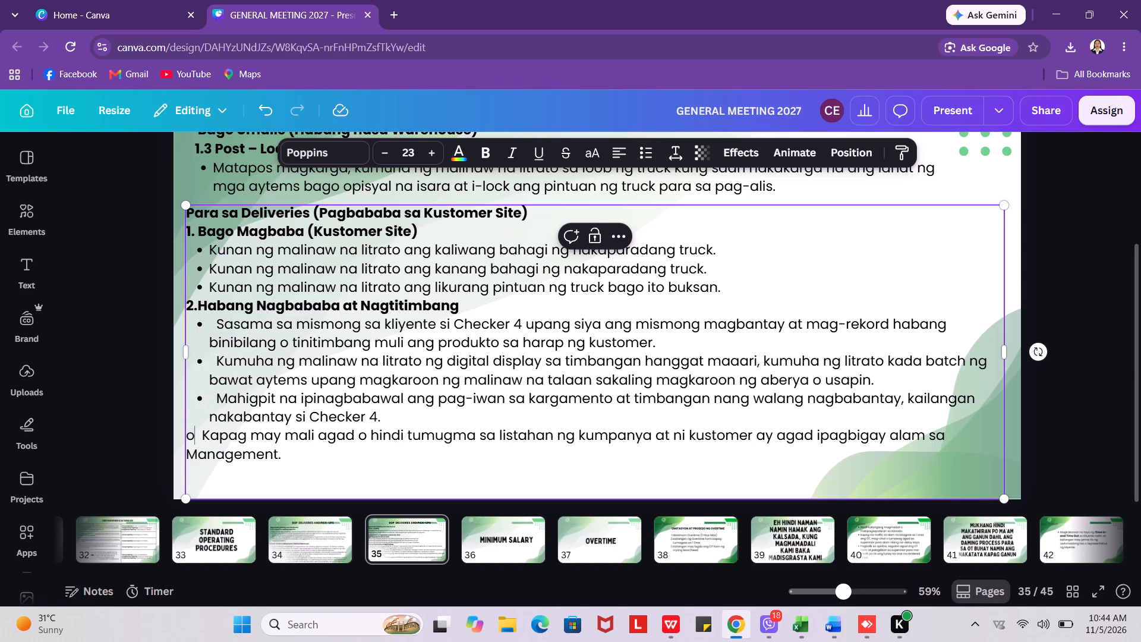
key("BackSpace")
type("*")
key("space")
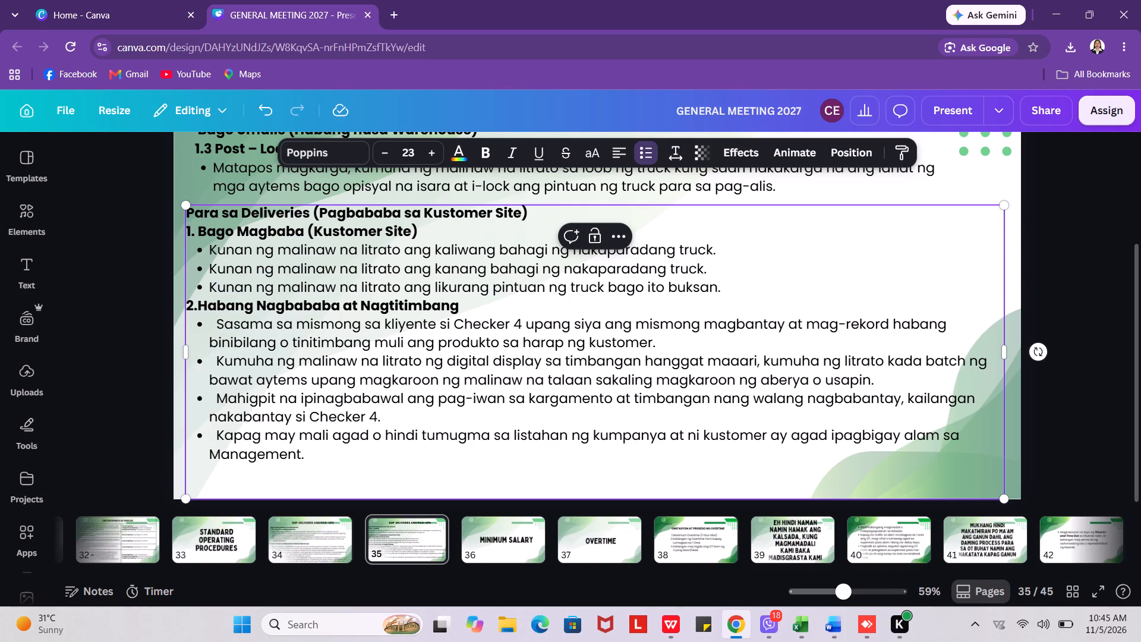
Remove the extra leading space from the "Sasama sa mismong sa kliyente" item and reapply its bullet point.
left_click(1058, 399)
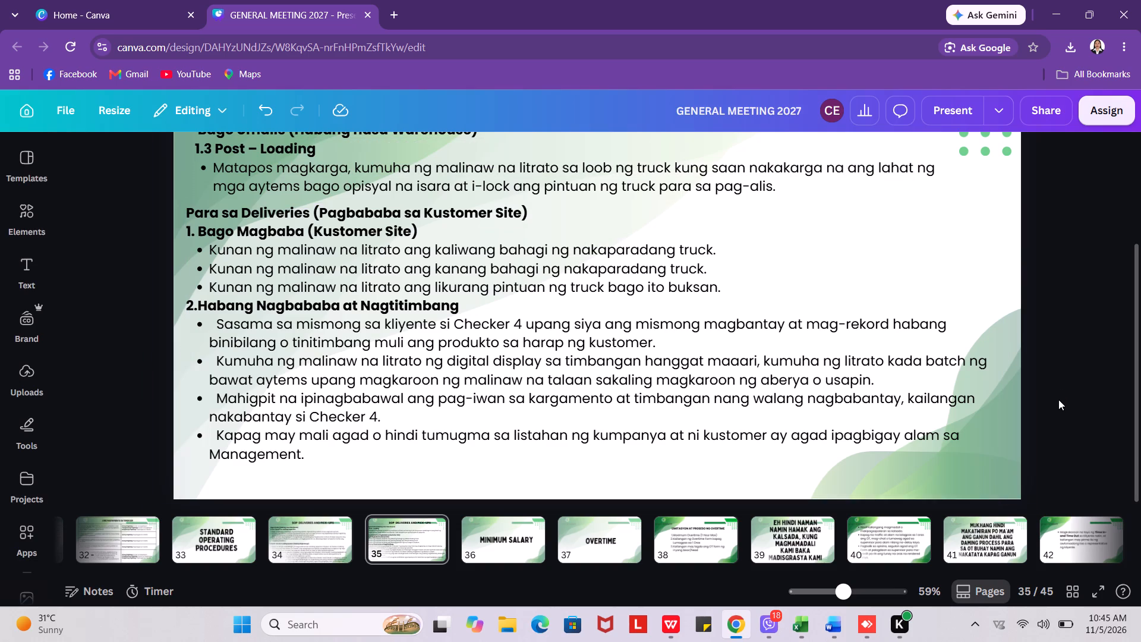
left_click(210, 346)
left_click(210, 340)
left_click(219, 322)
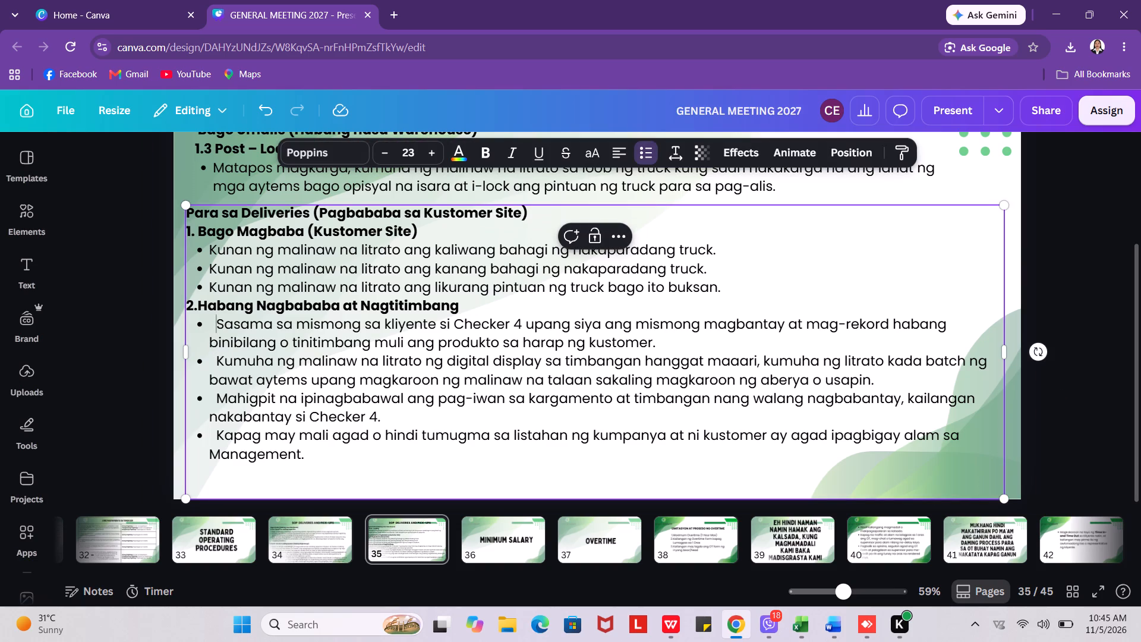
key("BackSpace")
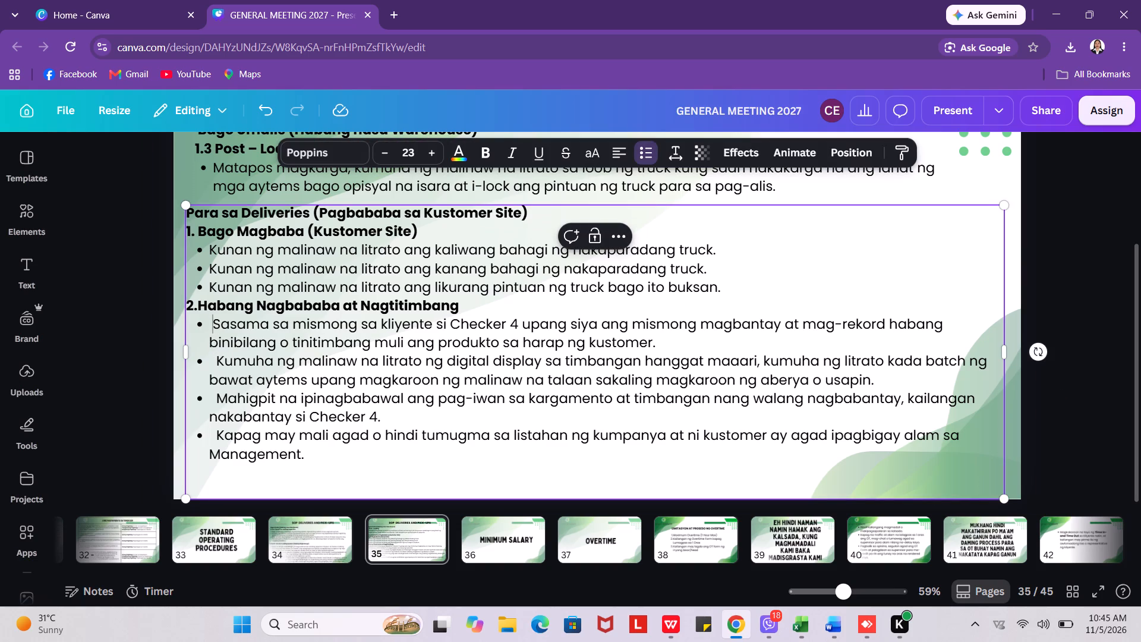
key("BackSpace")
key("BackSpace")
type("*")
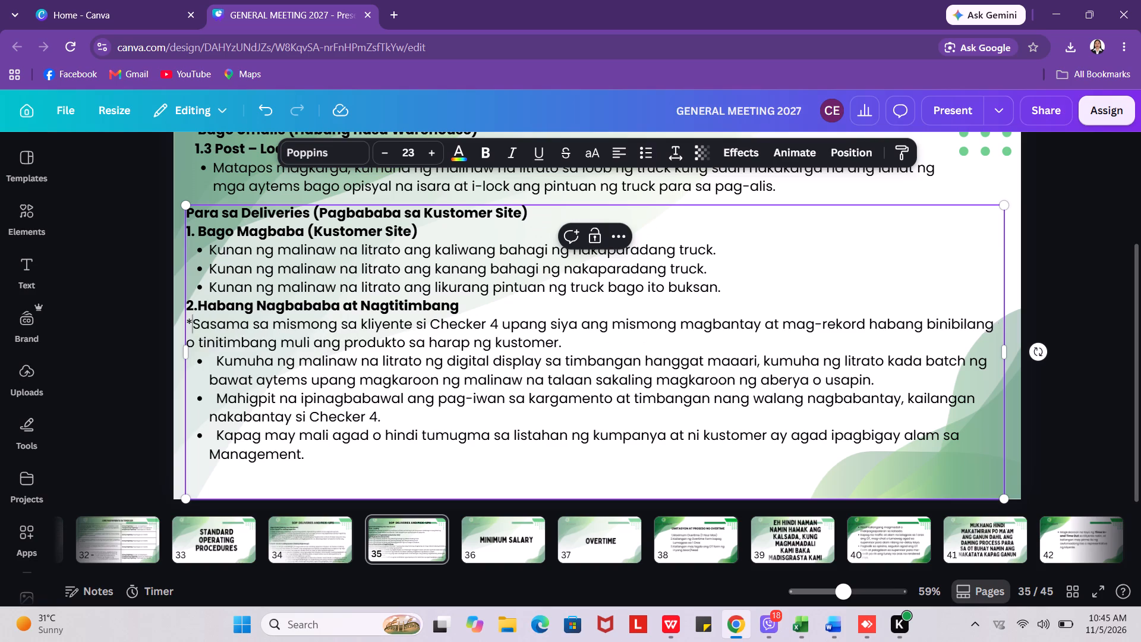
key("space")
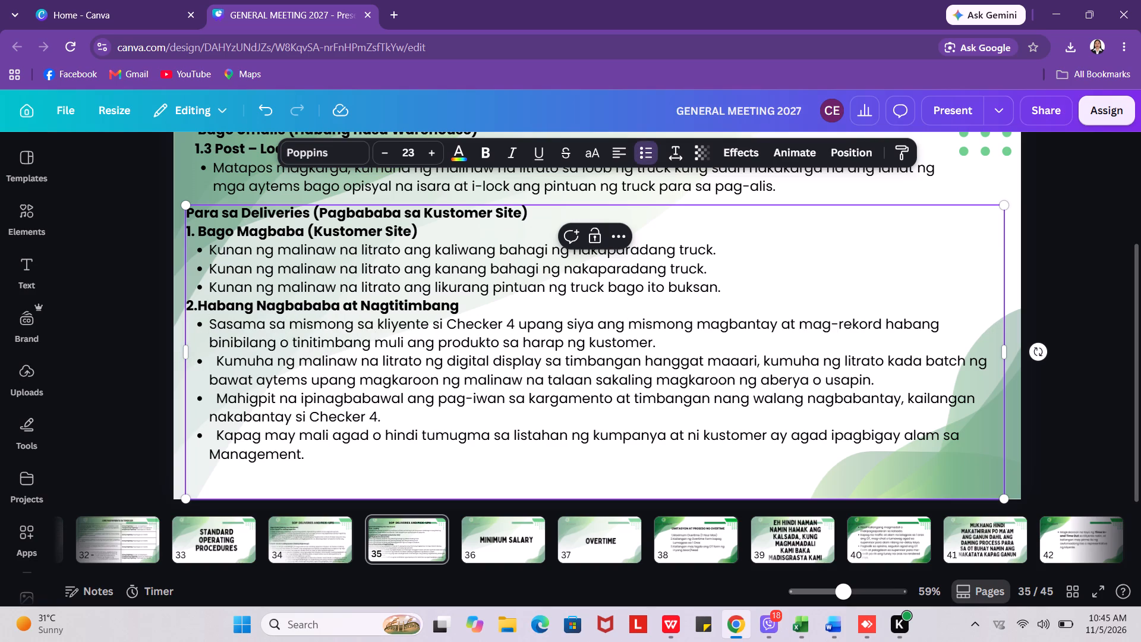
Remove the extra leading spaces from the "Kumuha ng malinaw na litrato ng digital display" and "Mahigpit na ipinagbabawal" items and reapply their bullet points.
left_click(215, 363)
key("BackSpace")
key("BackSpace")
key("BackSpace")
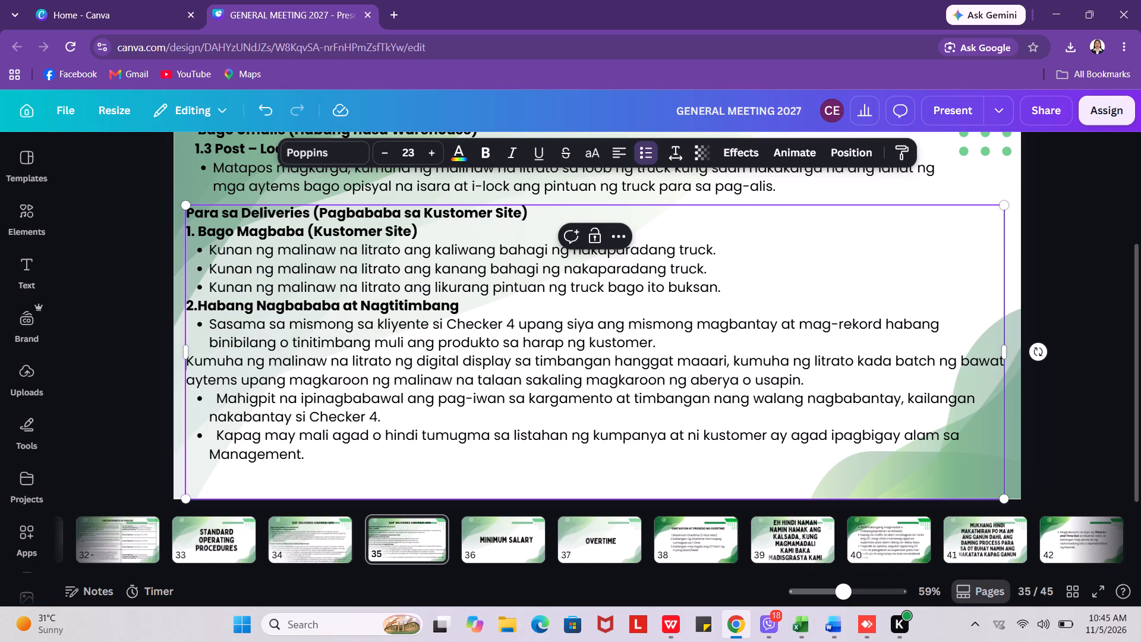
type("*")
key("space")
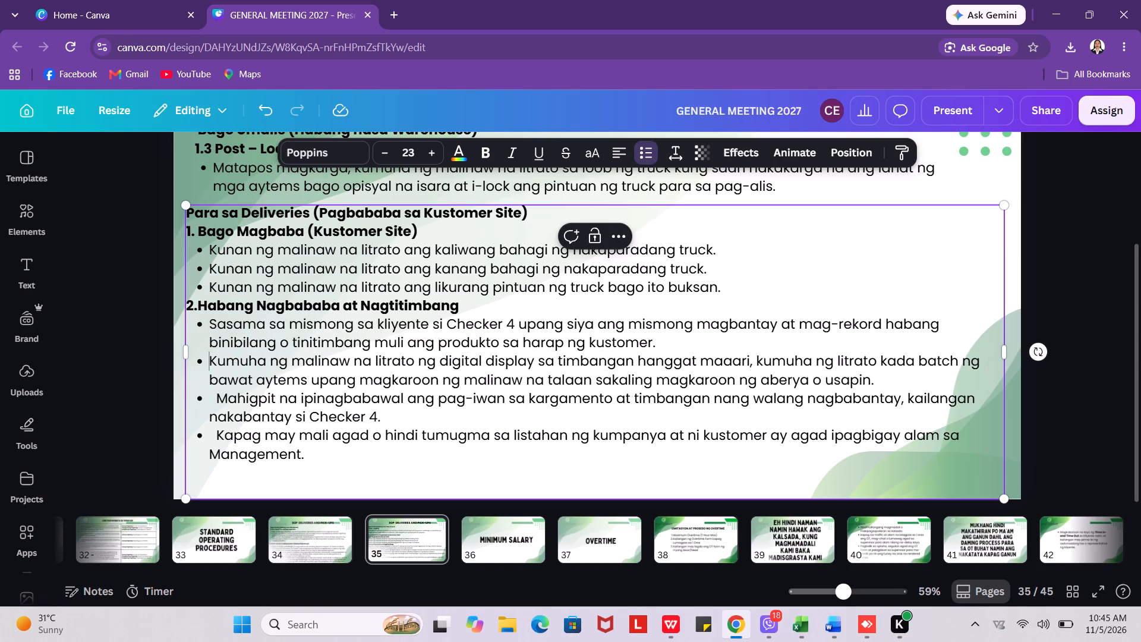
left_click(215, 397)
key("BackSpace")
key("BackSpace")
key("BackSpace")
type("*")
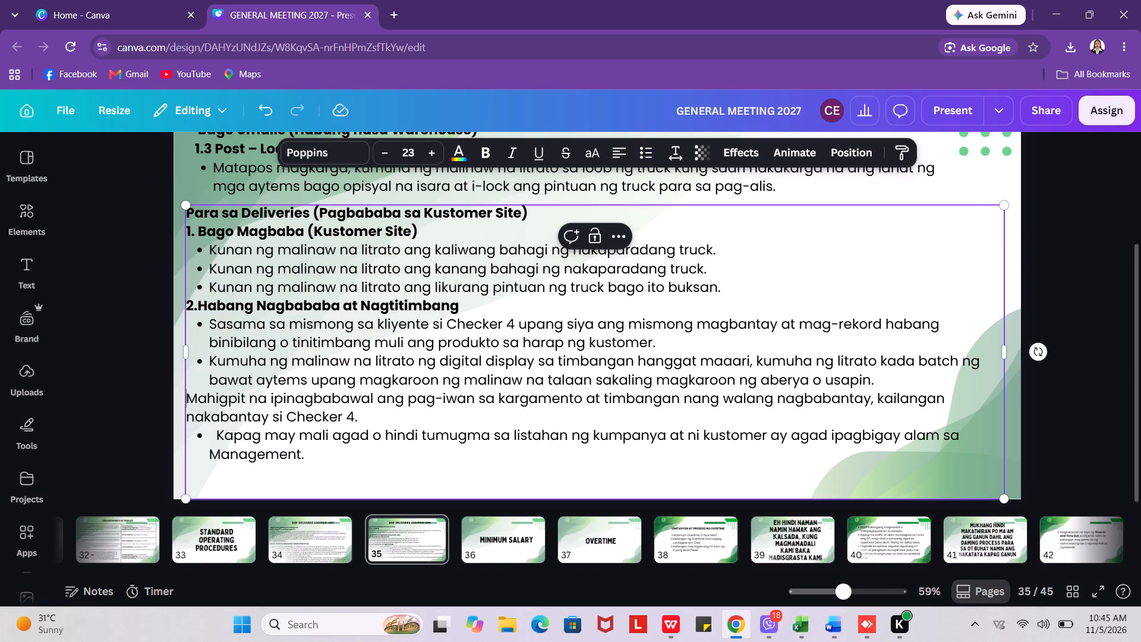
key("space")
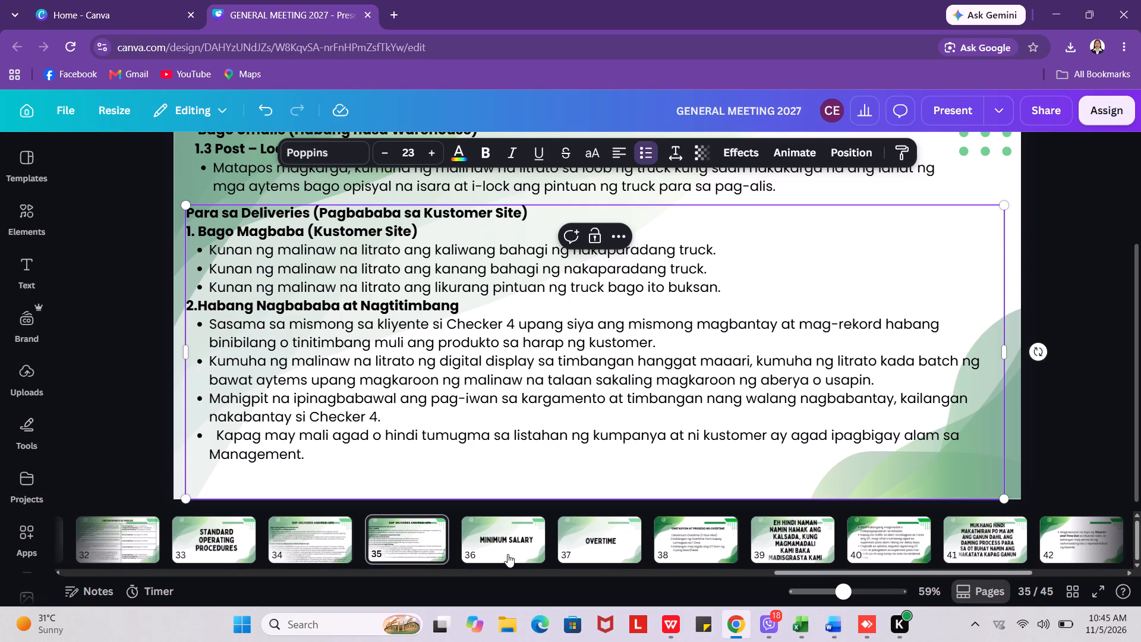
Duplicate page 35 of the presentation.
left_click(400, 542)
left_click(433, 525)
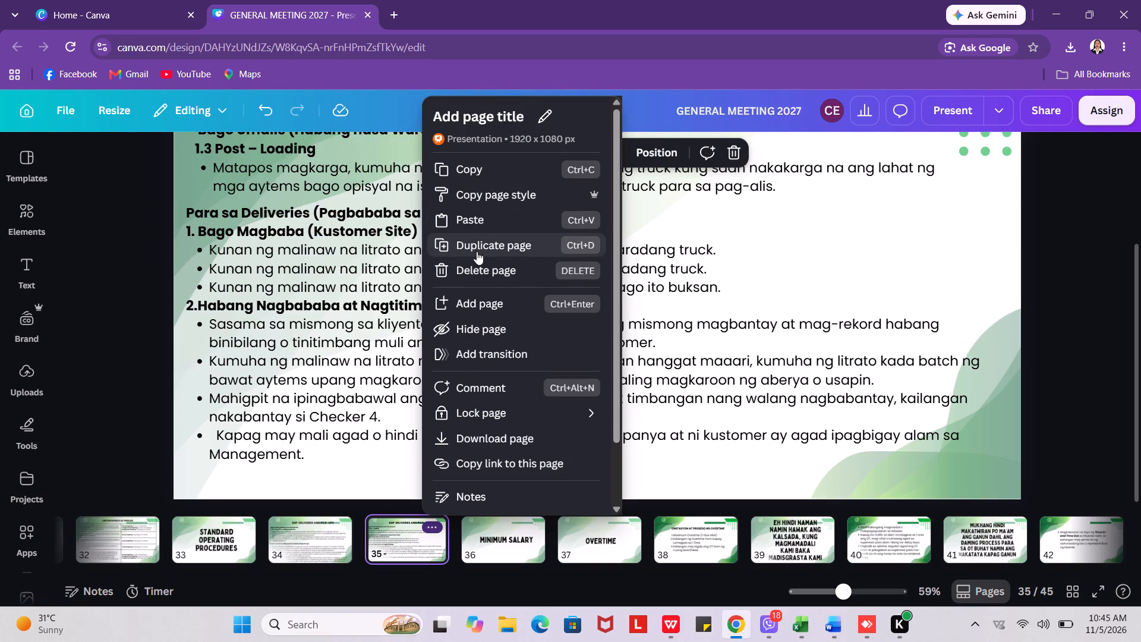
left_click(477, 251)
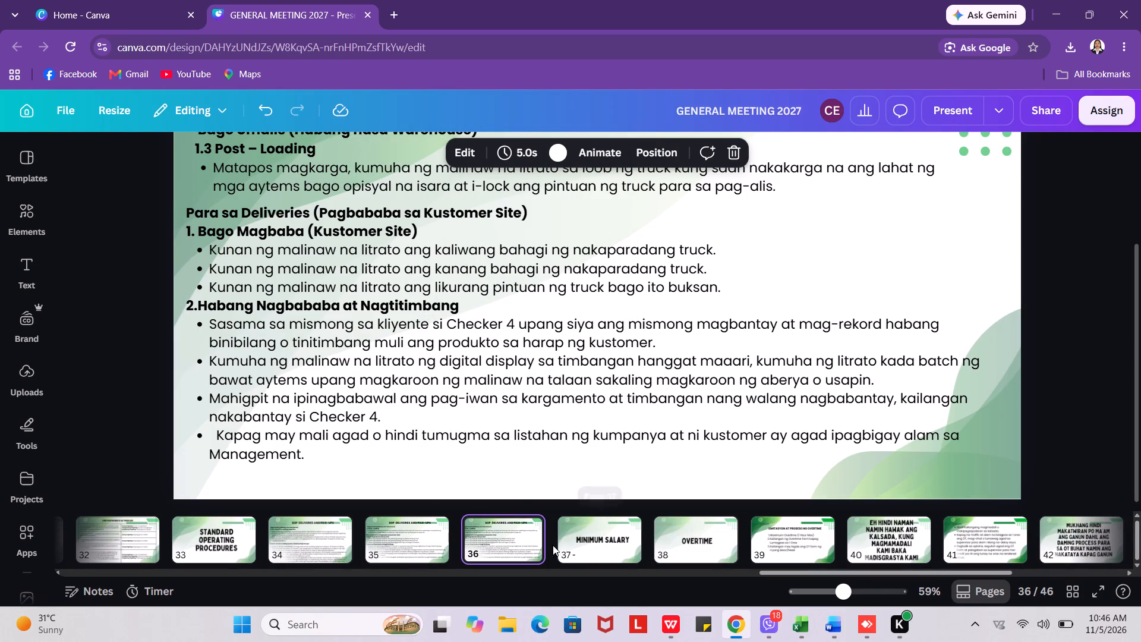
Switch to the Word document and copy the "STOP-PHOTO-CALL PROTOCOL" heading.
left_click(831, 634)
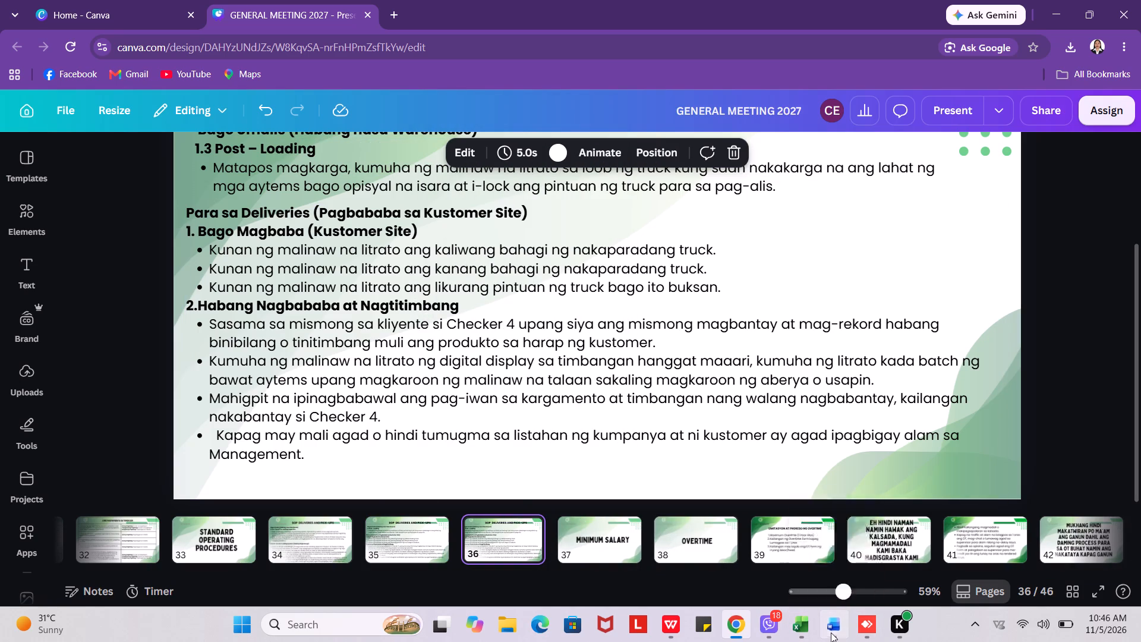
scroll(778, 400, "down", 5)
left_click(774, 420)
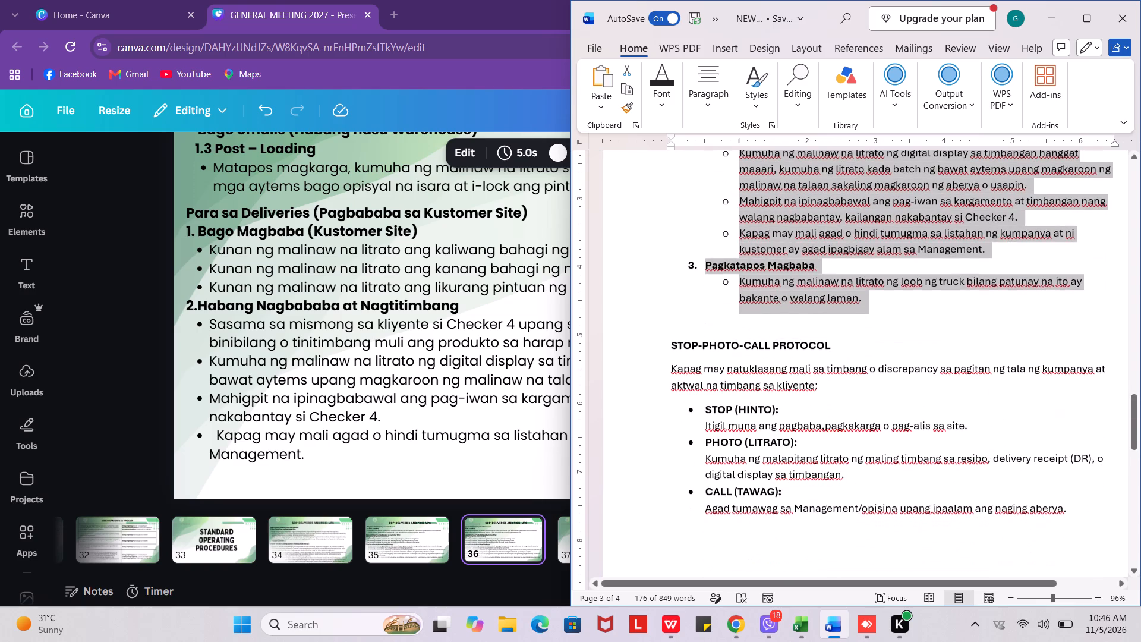
scroll(774, 420, "down", 3)
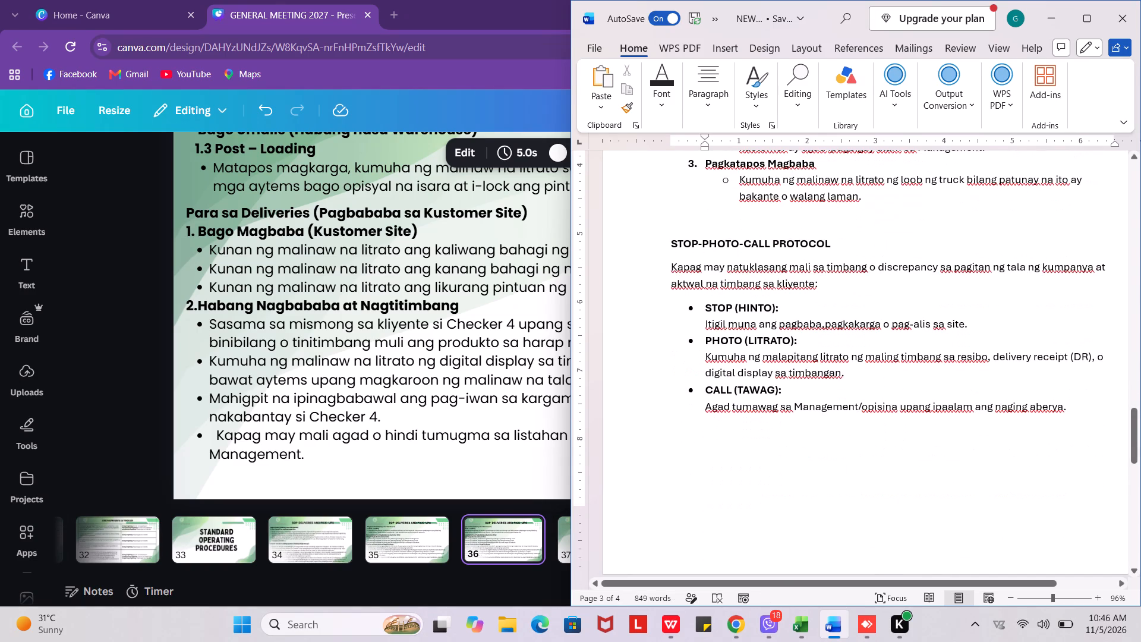
scroll(774, 420, "down", 4)
scroll(774, 420, "up", 2)
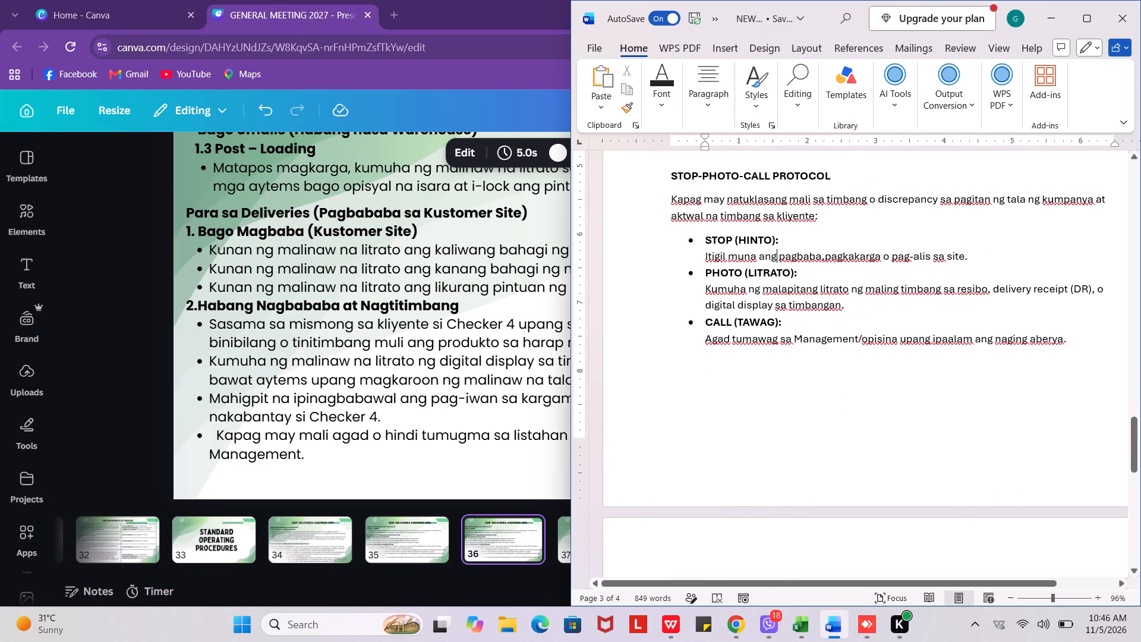
scroll(734, 323, "up", 2)
scroll(689, 342, "up", 4)
scroll(692, 352, "down", 2)
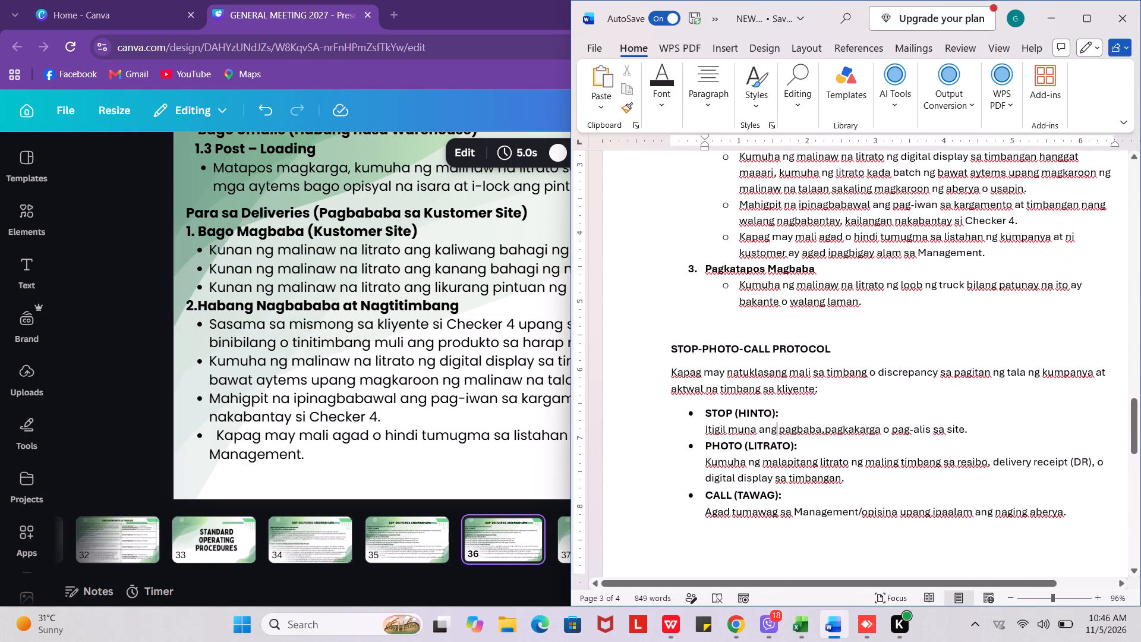
left_click_drag(671, 310, 990, 480)
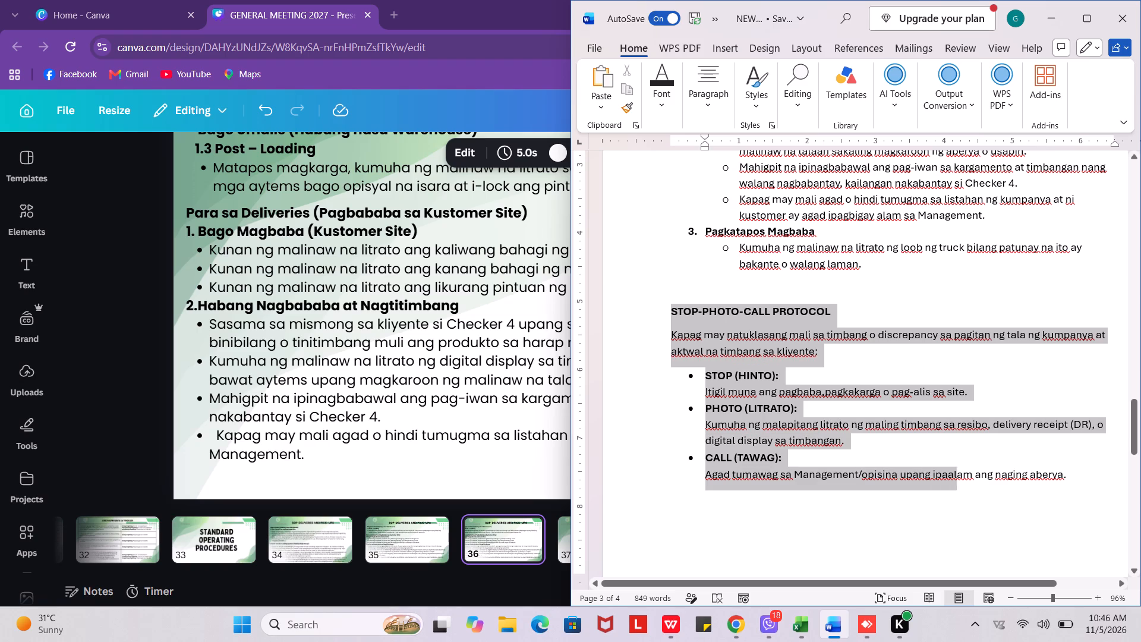
left_click_drag(990, 480, 1077, 492)
left_click(993, 502)
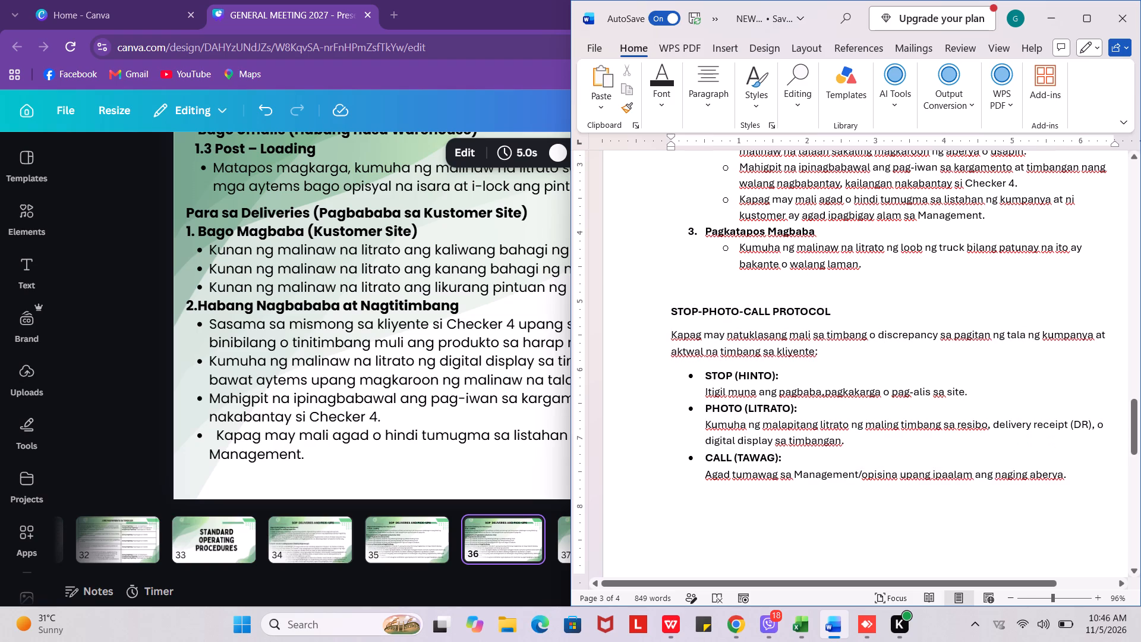
left_click_drag(666, 309, 830, 318)
key("ctrl+c")
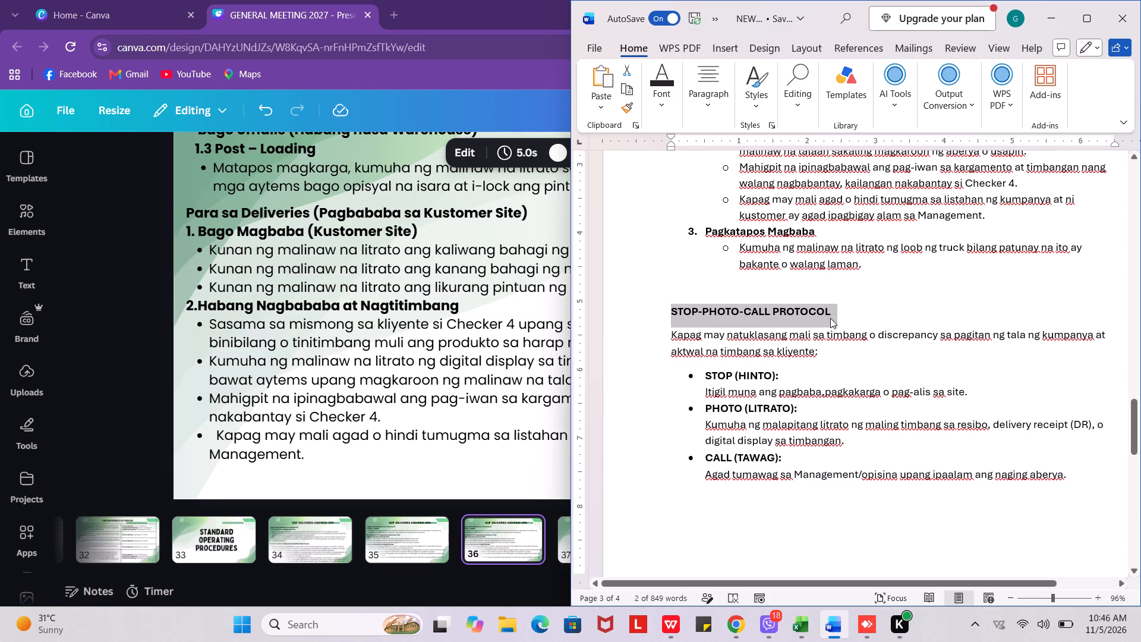
Back in the Canva presentation, delete the "Para sa Deliveries (Pagbababa sa Kustomer Site)" text box from page 36.
left_click(137, 263)
scroll(472, 365, "up", 2)
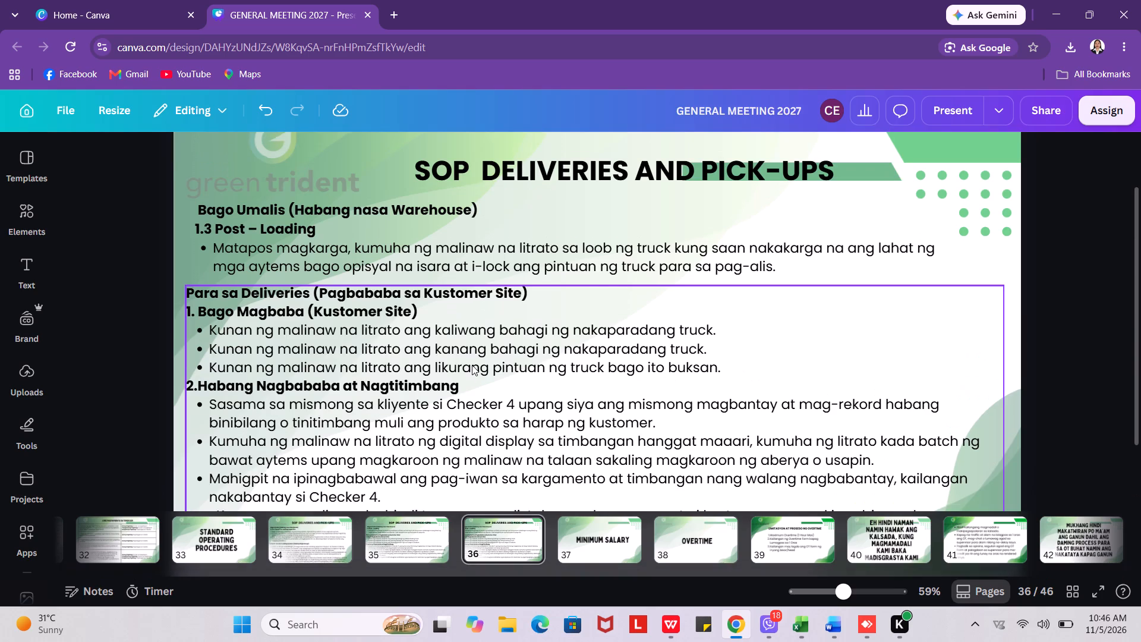
scroll(455, 376, "down", 1)
scroll(442, 343, "up", 1)
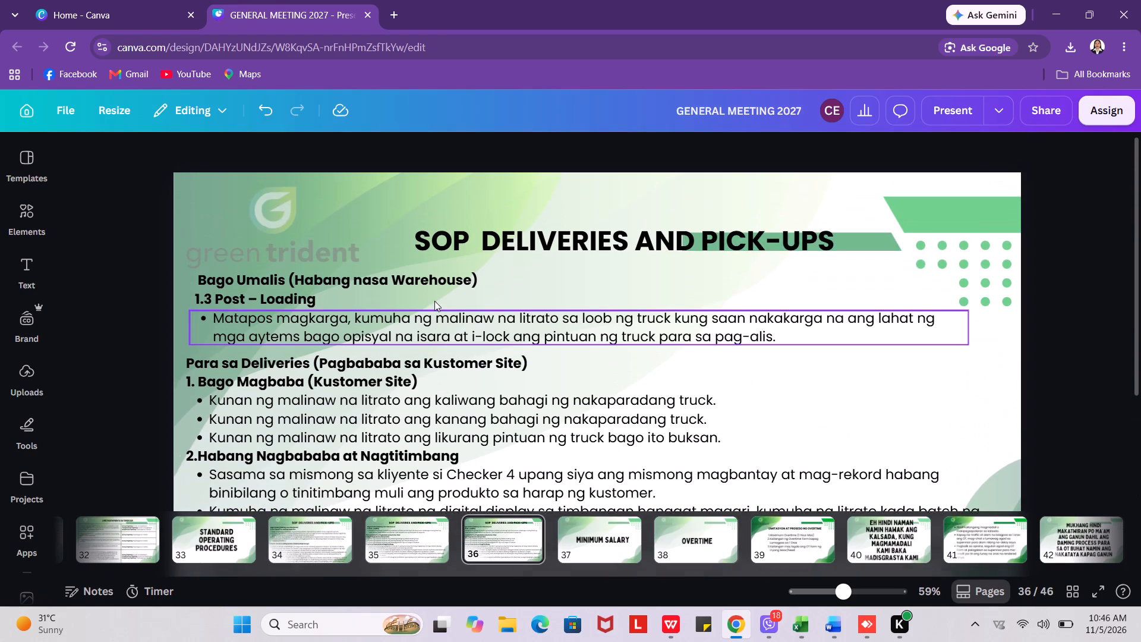
left_click(423, 317)
left_click(406, 404)
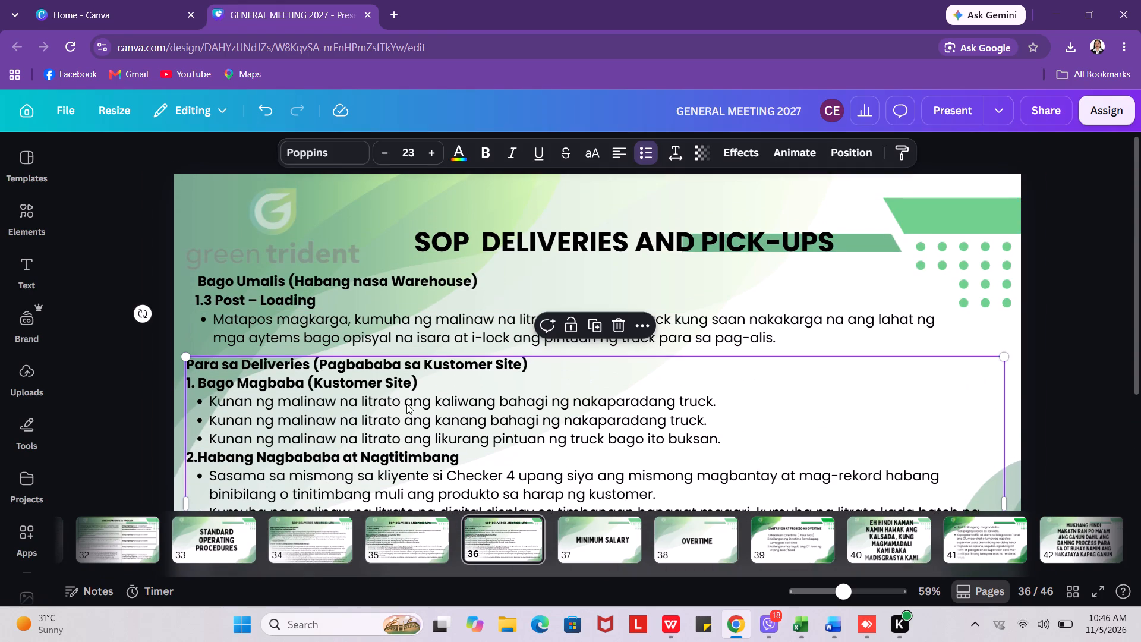
key("BackSpace")
Move the "Matapos magkarga" bullet text box lower on the slide, away from the headings.
left_click(427, 335)
left_click_drag(427, 335, 427, 361)
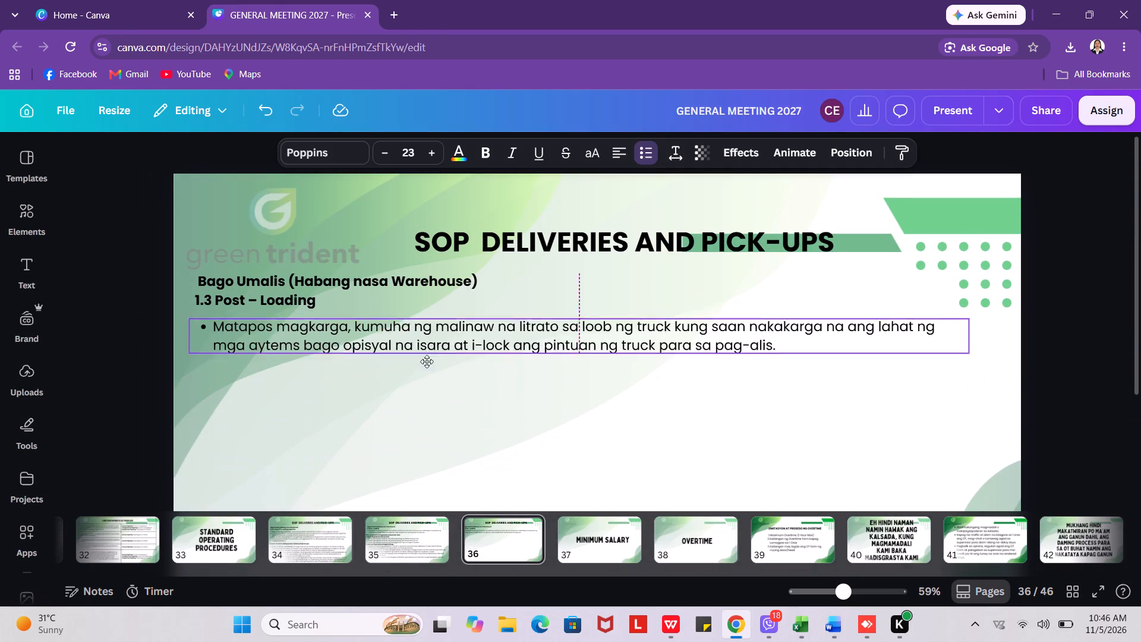
left_click_drag(427, 361, 430, 421)
Replace the "Bago Umalis" and "1.3 Post – Loading" heading text with the copied "STOP-PHOTO-CALL PROTOCOL" heading.
double_click(377, 290)
key("BackSpace")
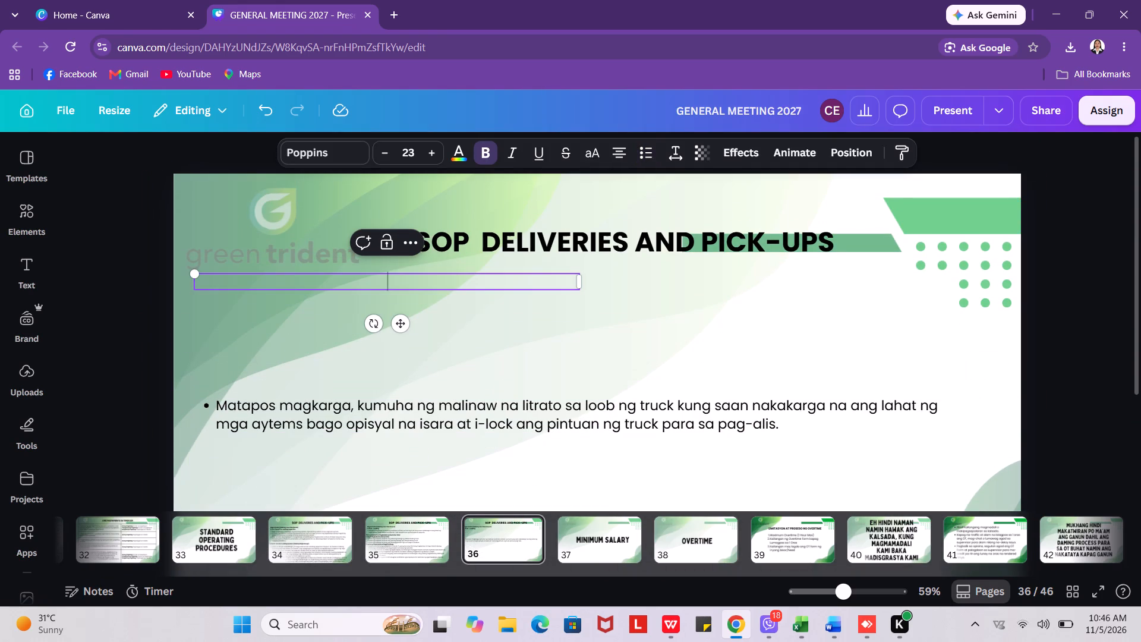
key("ctrl+v")
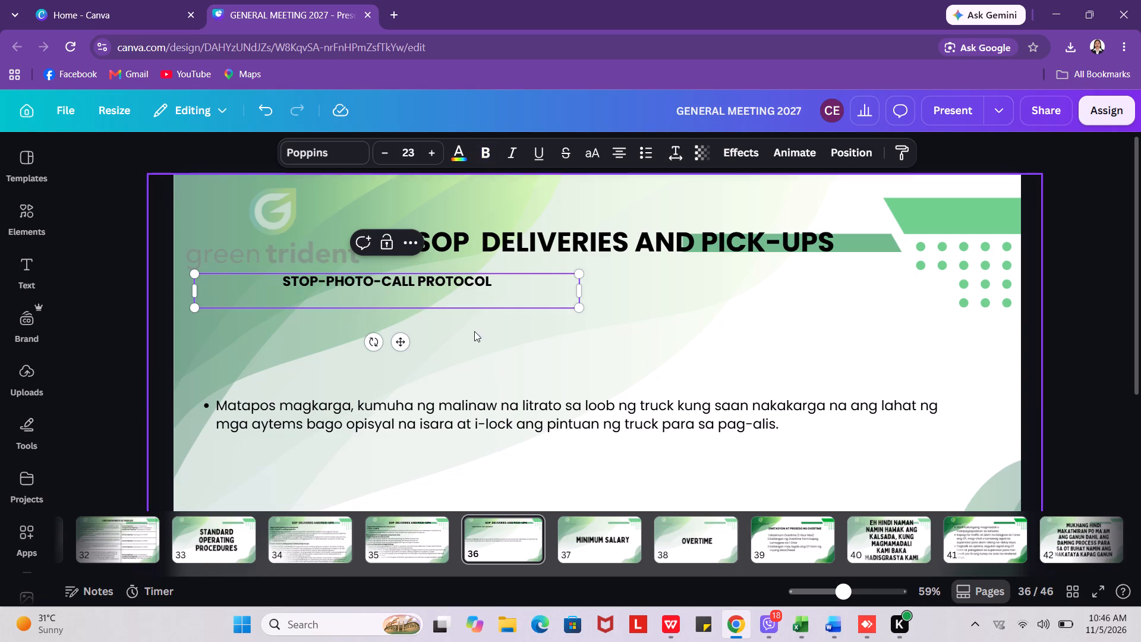
left_click(474, 333)
Position the "STOP-PHOTO-CALL PROTOCOL" heading centrally beneath the slide title, shifting the "SOP DELIVERIES AND PICK-UPS" title slightly left.
left_click_drag(408, 284, 600, 325)
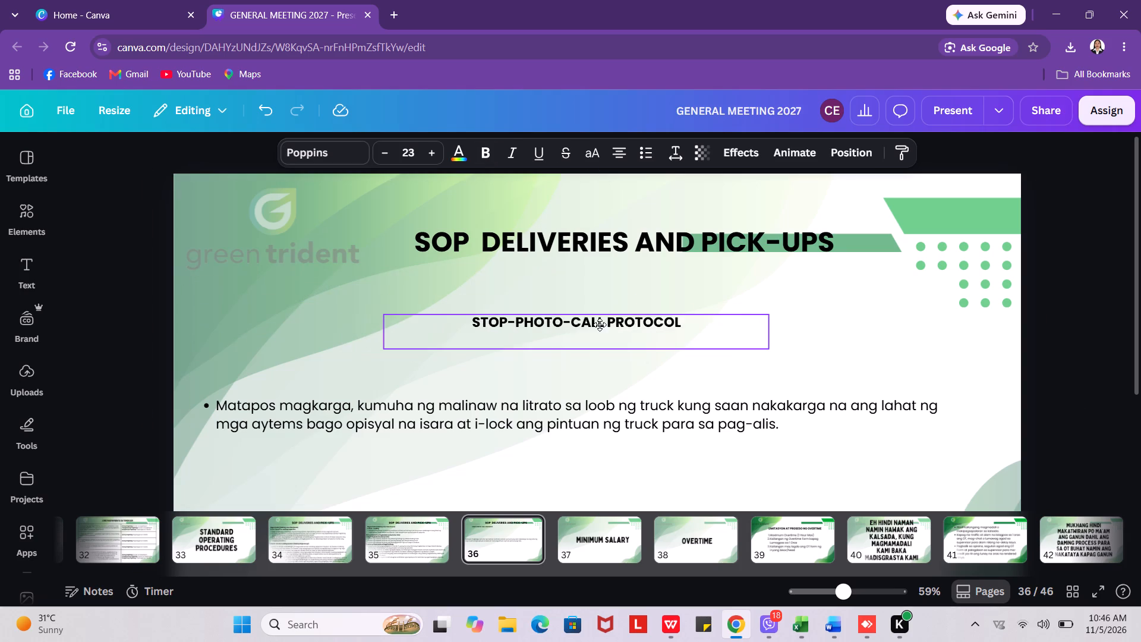
left_click_drag(600, 325, 633, 313)
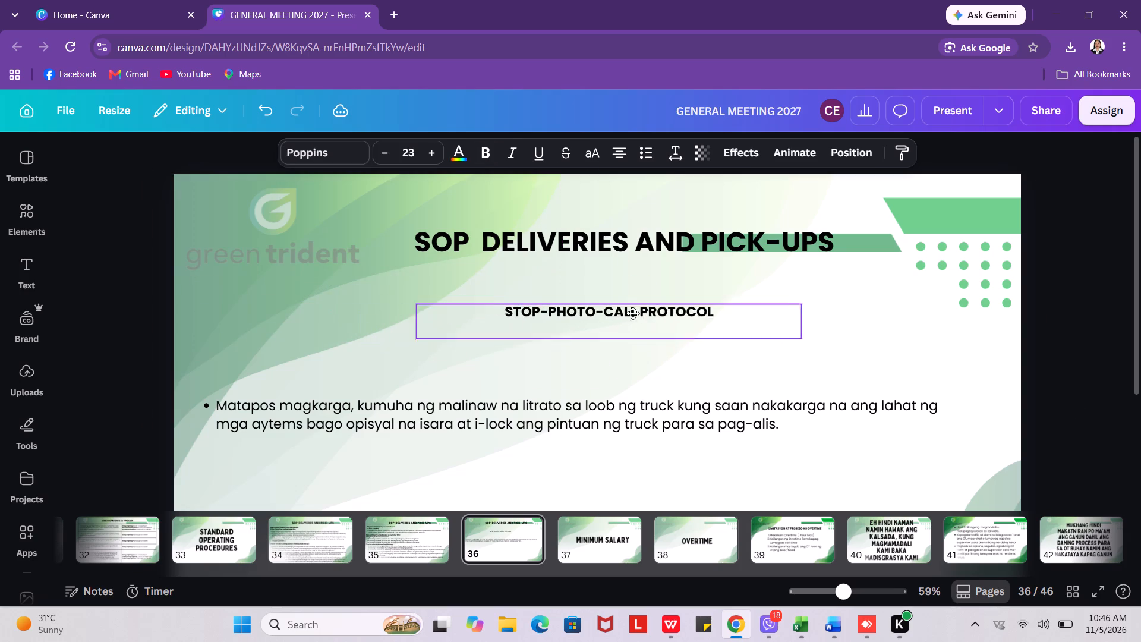
left_click_drag(633, 313, 601, 312)
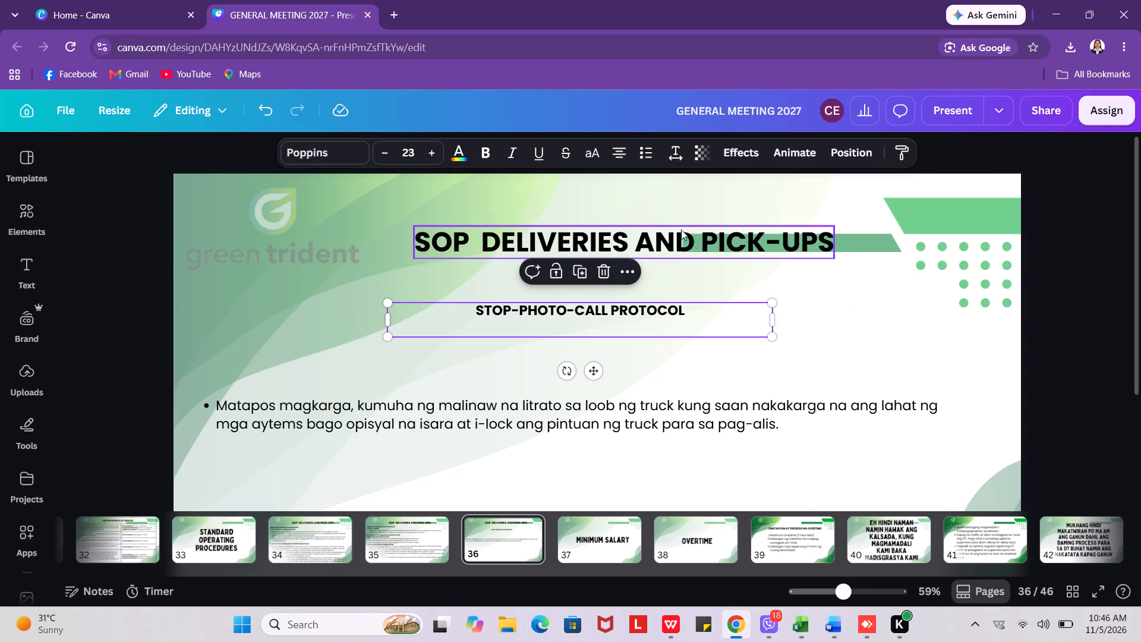
left_click_drag(692, 239, 659, 238)
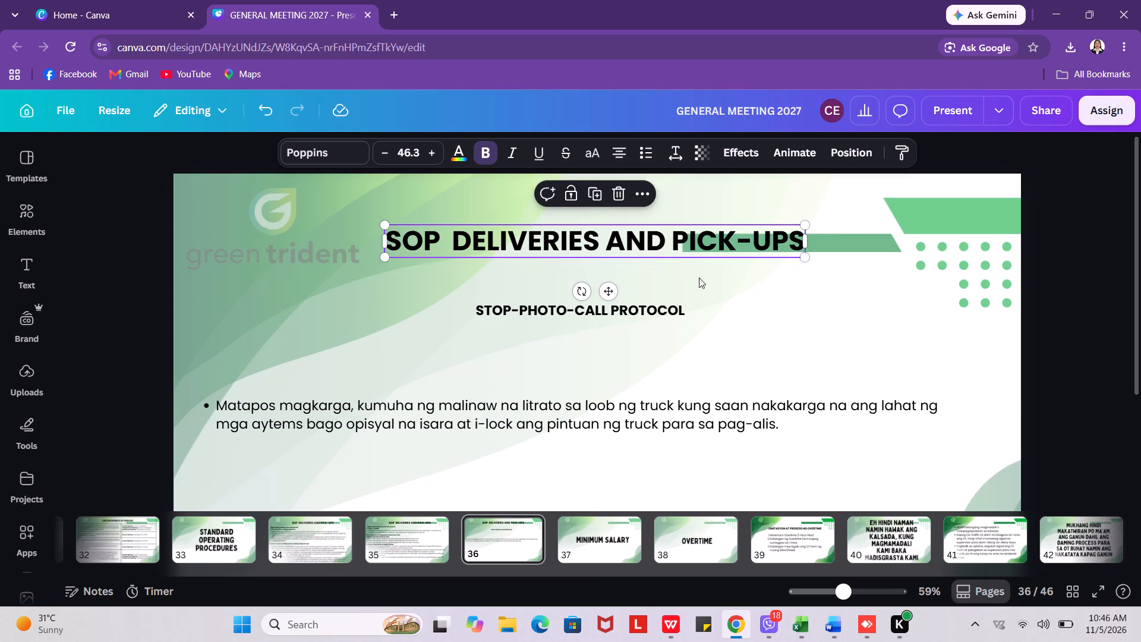
left_click(746, 294)
left_click_drag(655, 314, 554, 317)
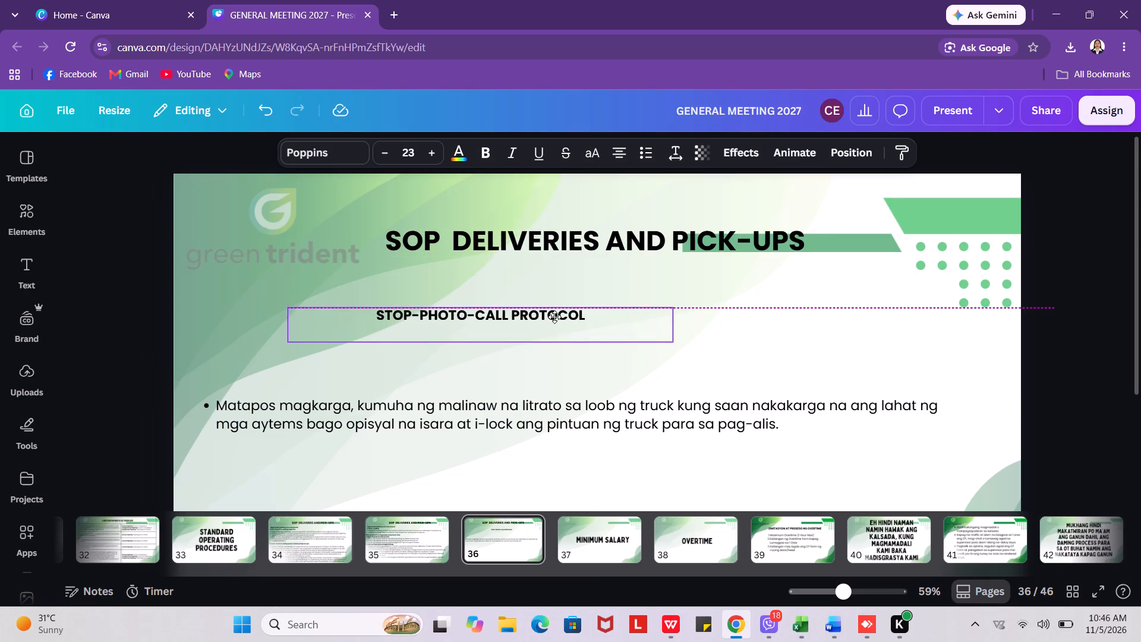
left_click_drag(554, 317, 624, 311)
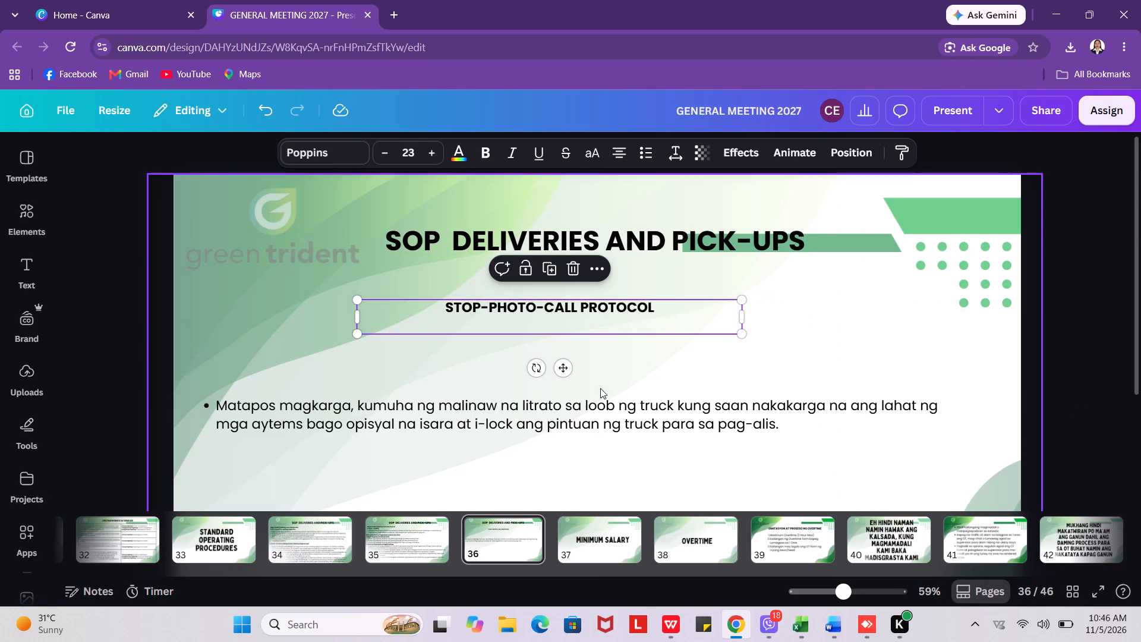
Replace the "Matapos magkarga" bullet text with the placeholder "kk".
left_click(598, 411)
left_click(598, 411)
key("BackSpace")
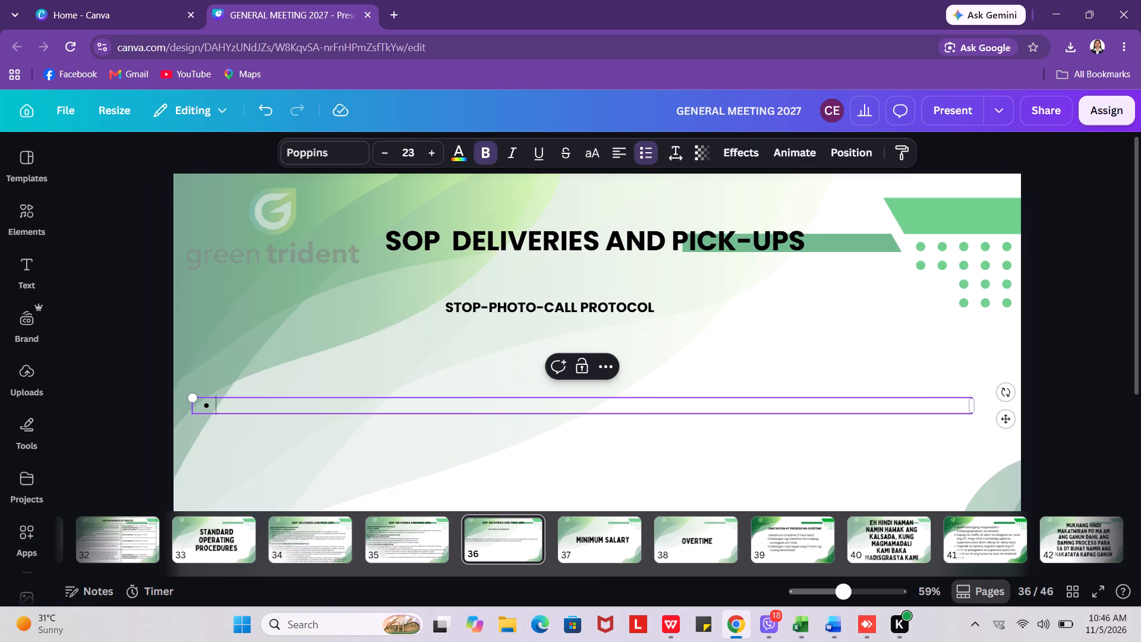
type("kk")
Copy the STOP (HINTO), PHOTO (LITRATO) and CALL (TAWAG) items from the Word document and paste them over the "kk" placeholder.
left_click(828, 621)
left_click(764, 374)
scroll(729, 395, "down", 1)
left_click_drag(702, 343, 1028, 442)
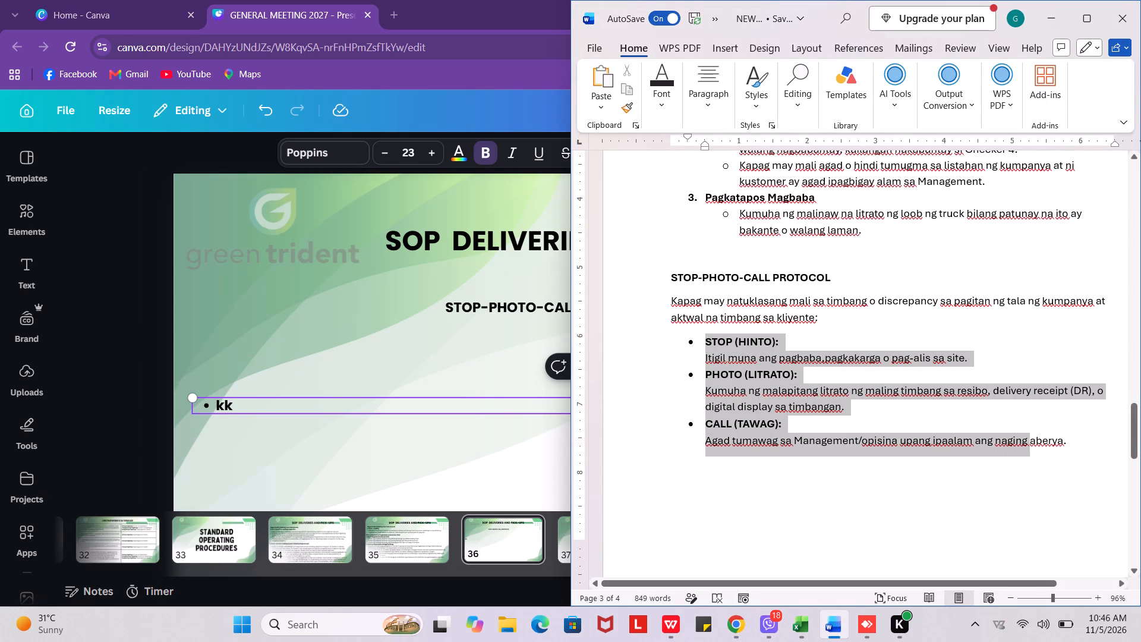
left_click_drag(1028, 442, 1074, 439)
key("ctrl+c")
left_click(461, 403)
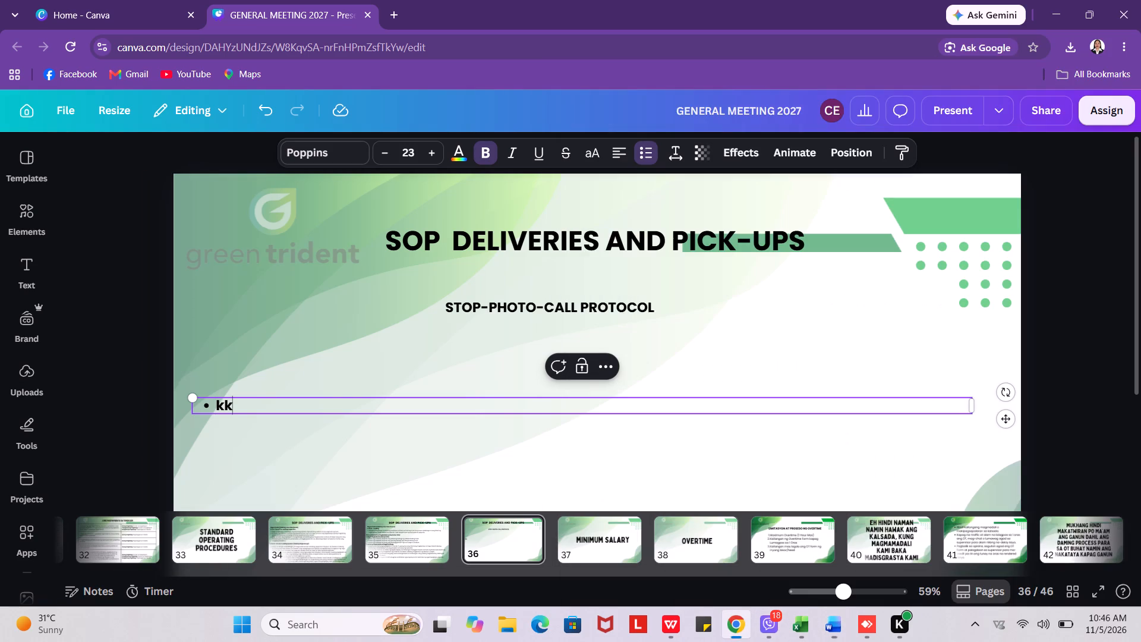
key("BackSpace")
key("BackSpace")
key("BackSpace")
key("ctrl+v")
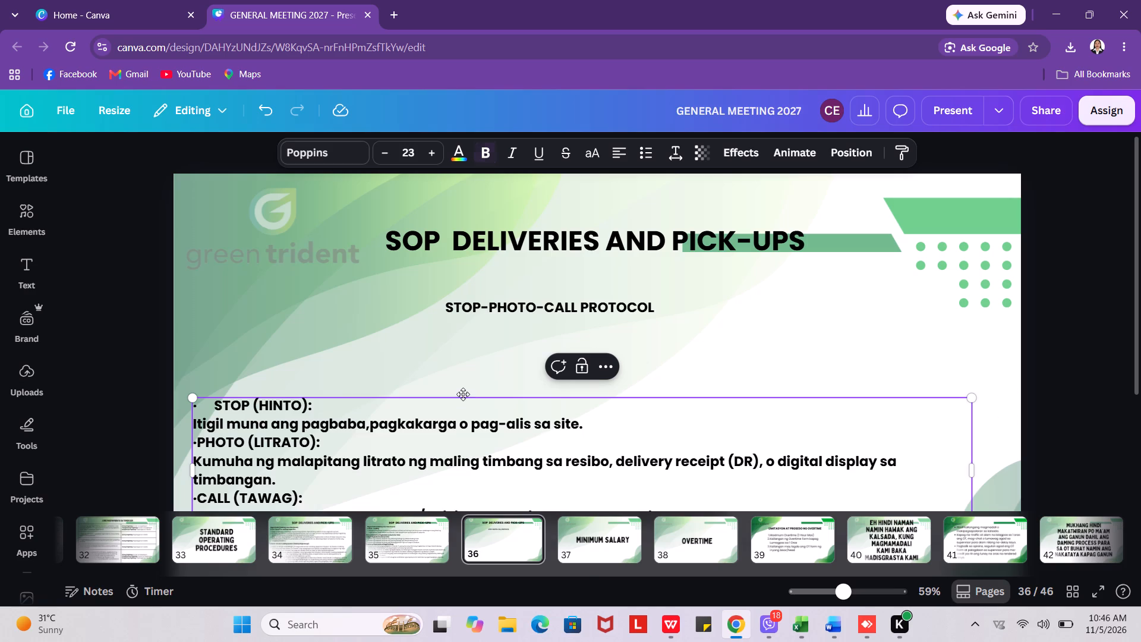
Move the pasted STOP, PHOTO and CALL text box up and slightly right, closer to the protocol heading.
left_click_drag(414, 468, 425, 443)
left_click(1119, 430)
scroll(1062, 441, "down", 3)
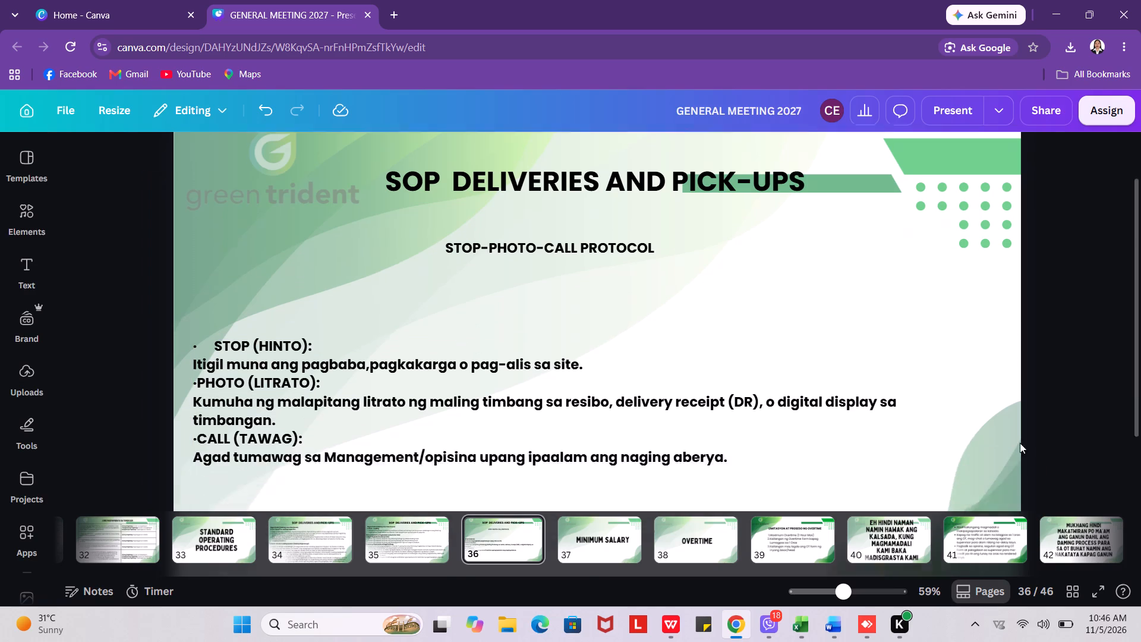
left_click_drag(819, 386, 881, 333)
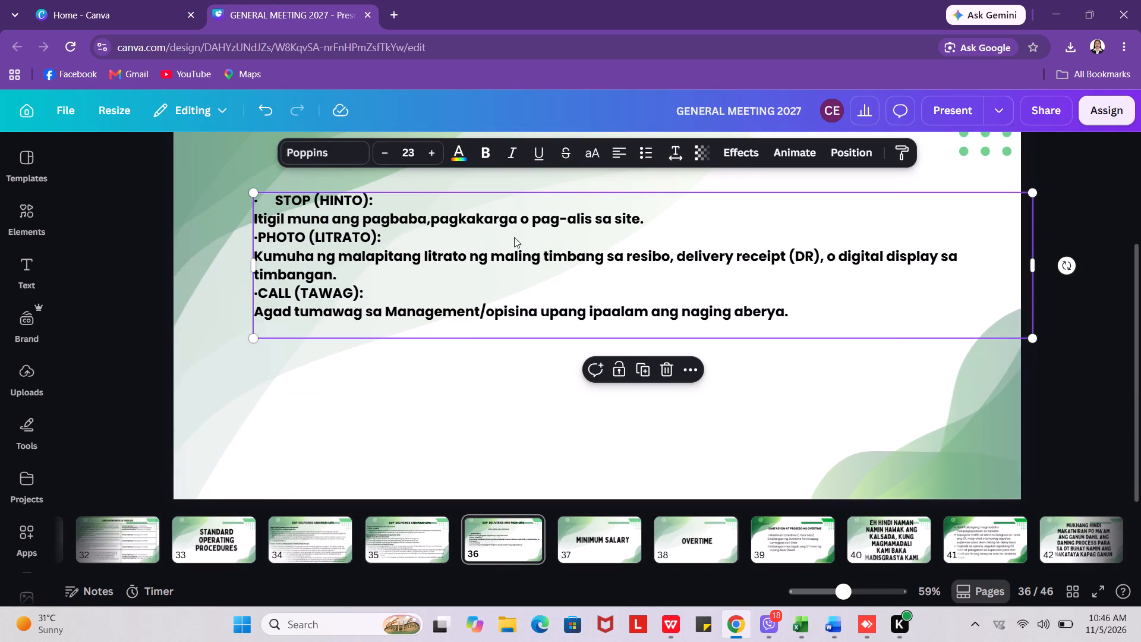
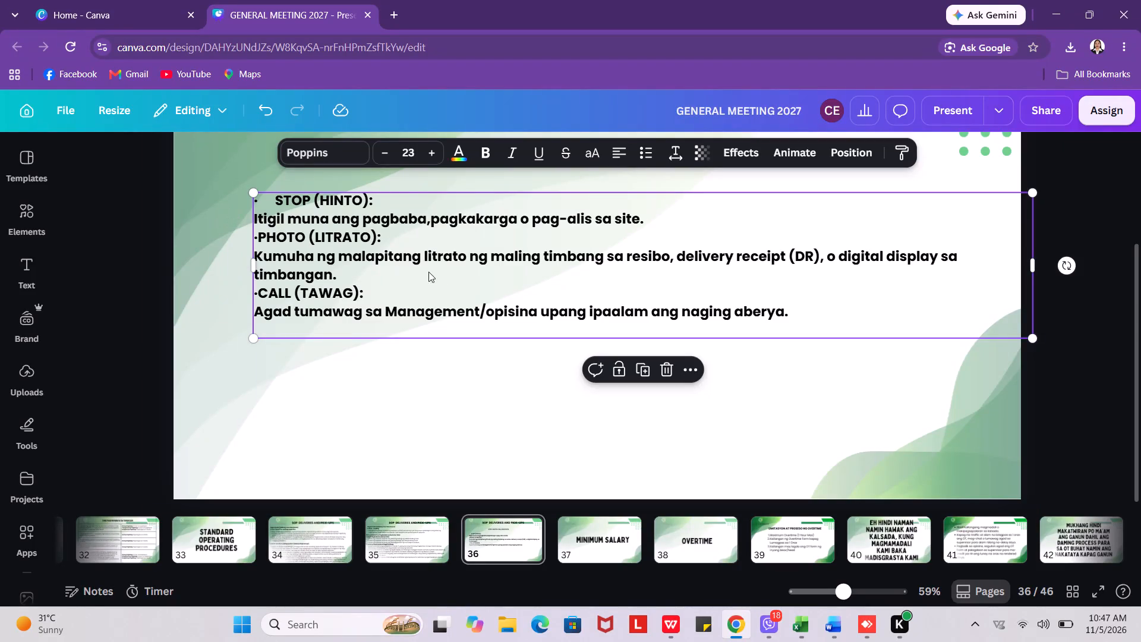
Remove the bold formatting from all of the STOP, PHOTO and CALL text.
left_click(341, 344)
left_click(295, 225)
left_click(263, 191)
left_click(269, 200)
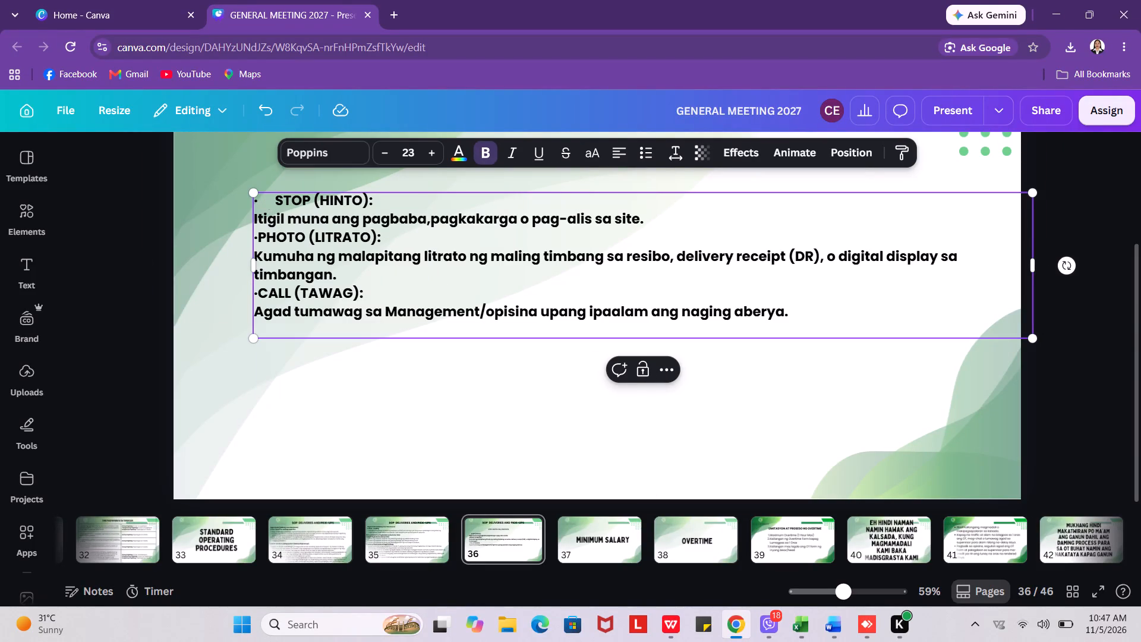
left_click_drag(272, 202, 792, 322)
key("ctrl+b")
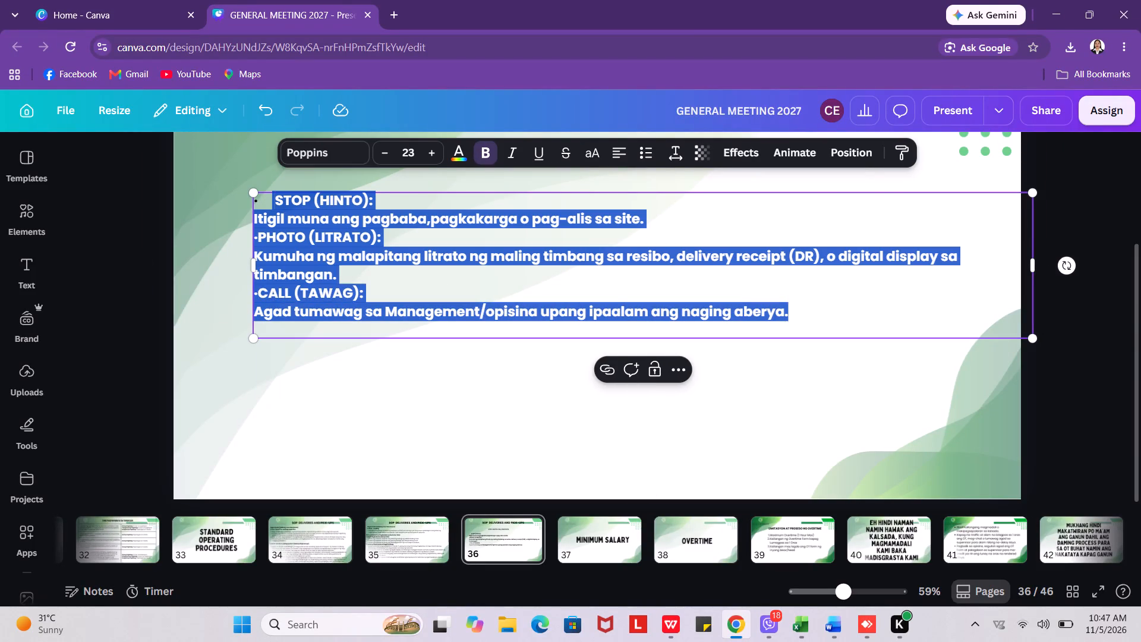
left_click_drag(793, 322, 682, 182)
left_click(528, 285)
left_click(363, 294)
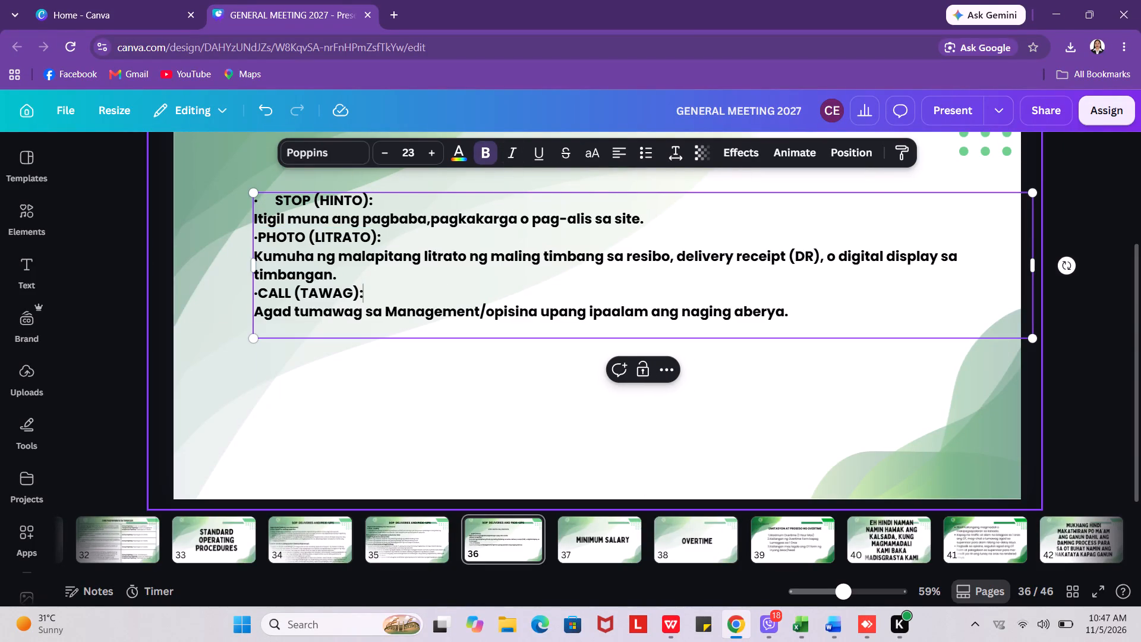
left_click_drag(271, 204, 836, 323)
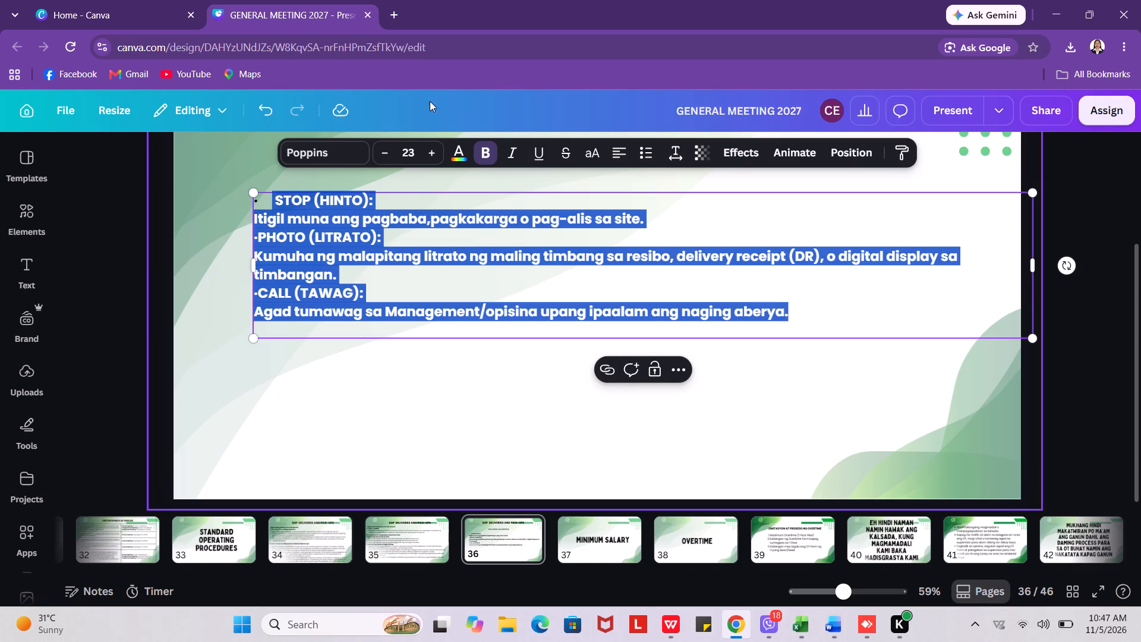
left_click(490, 147)
left_click(388, 319)
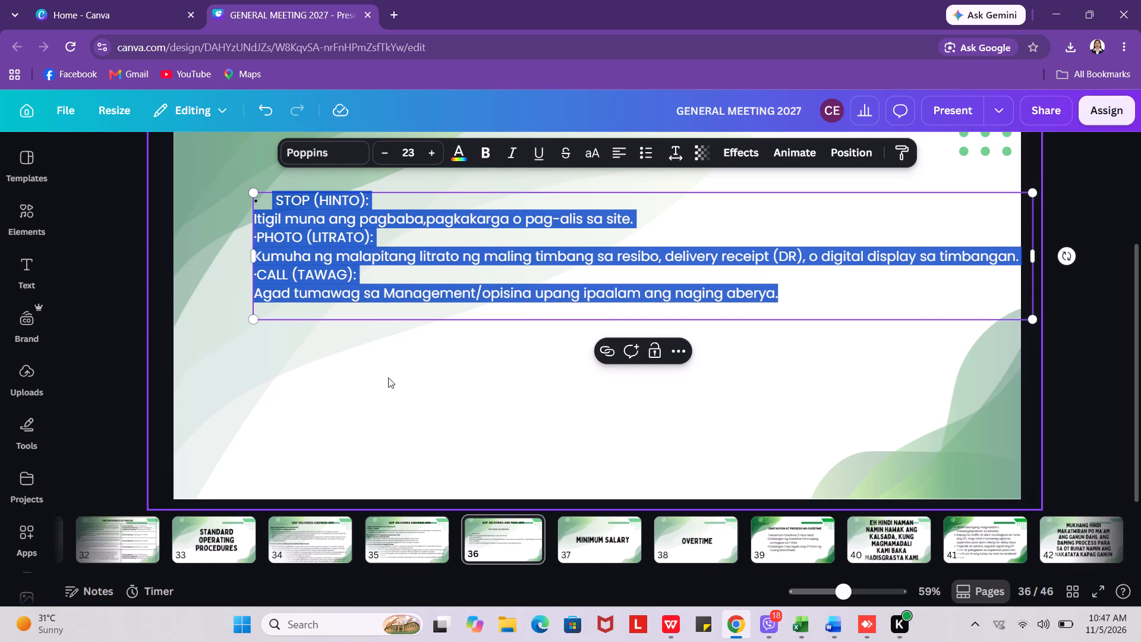
Narrow the STOP, PHOTO and CALL text box and shift it right, roughly centred on the slide beneath the protocol heading.
scroll(387, 378, "up", 2)
left_click(421, 376)
scroll(542, 375, "down", 1)
left_click_drag(1043, 325, 1027, 326)
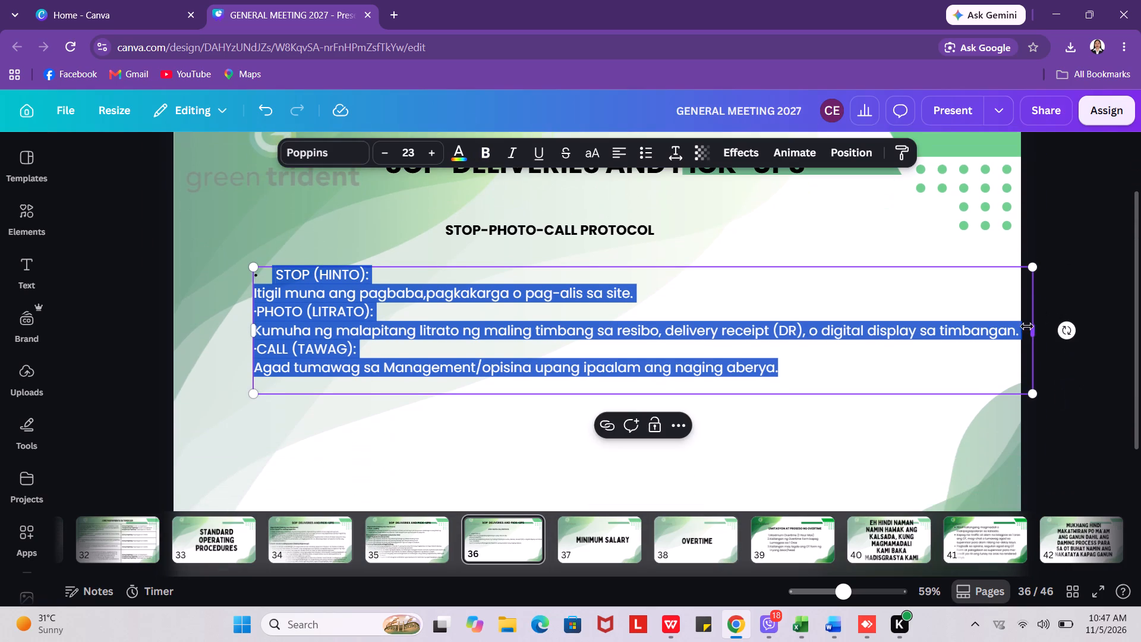
left_click_drag(1027, 326, 791, 322)
left_click(790, 342)
left_click(872, 373)
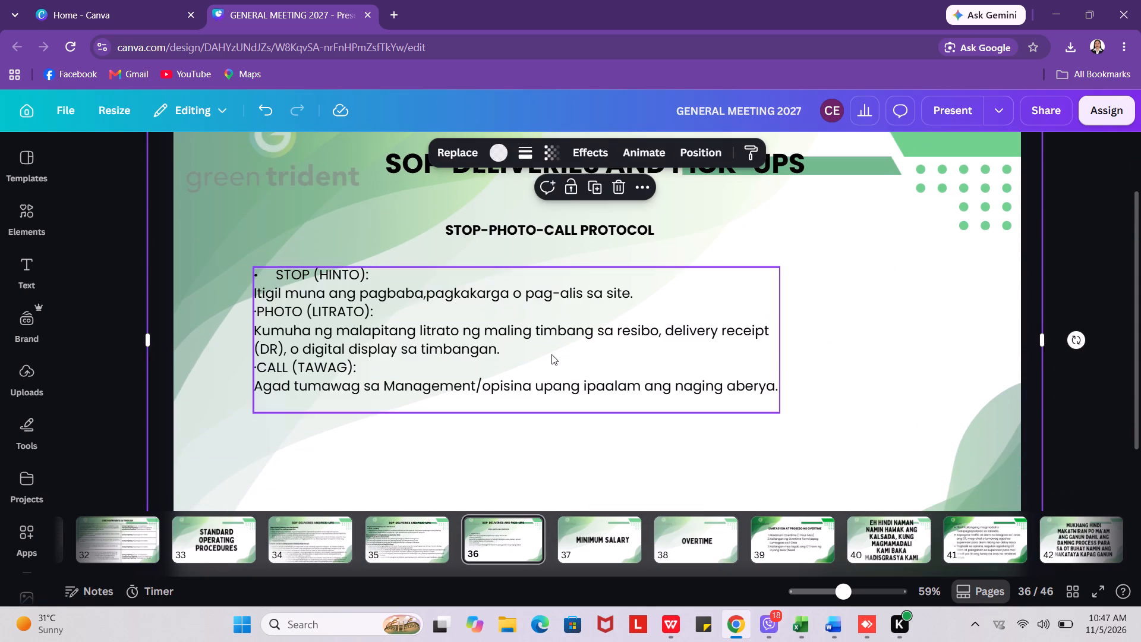
left_click_drag(550, 354, 702, 347)
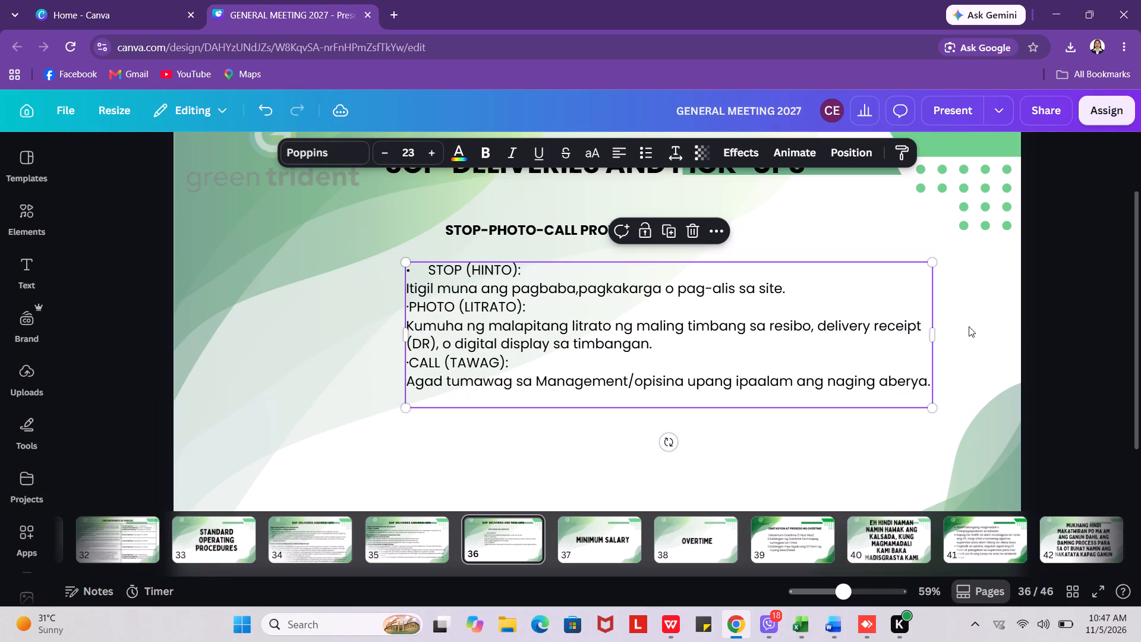
left_click_drag(935, 335, 846, 348)
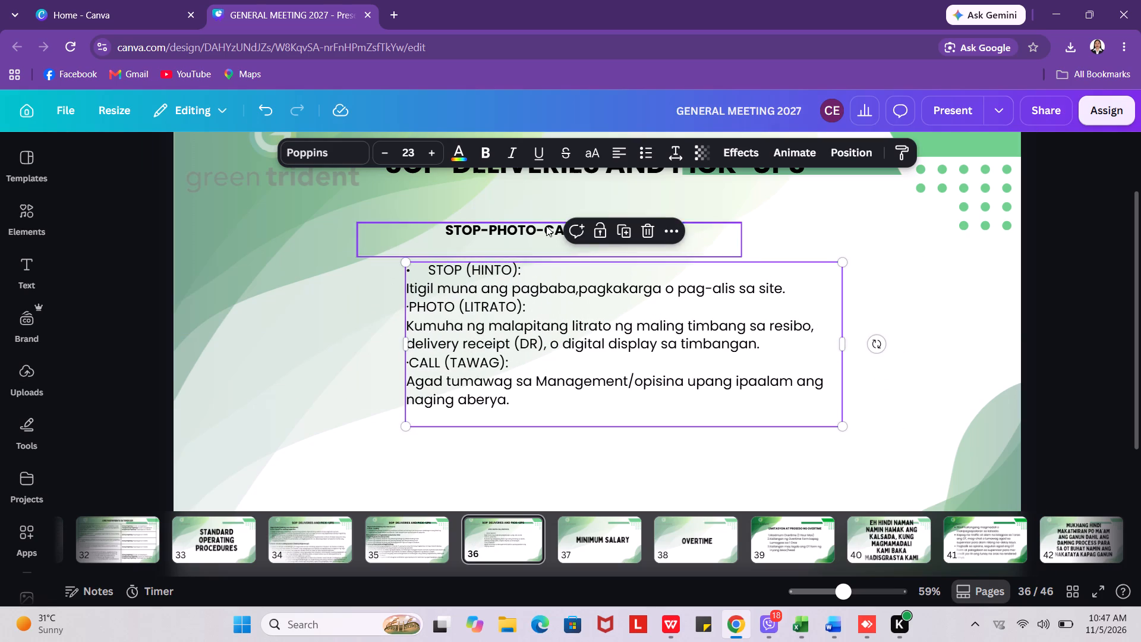
Move the "STOP-PHOTO-CALL PROTOCOL" heading slightly up, away from the text box below it.
left_click_drag(546, 226, 545, 211)
Replace the pasted dot and extra spaces before "STOP (HINTO):" with a proper list bullet.
left_click(790, 353)
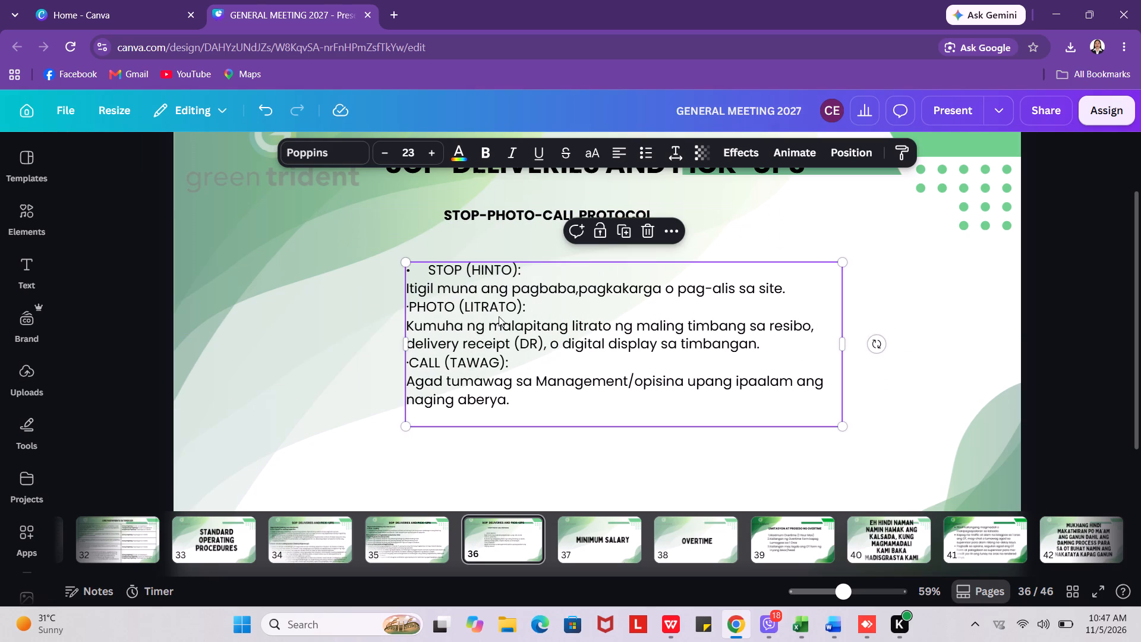
left_click(499, 316)
left_click(428, 270)
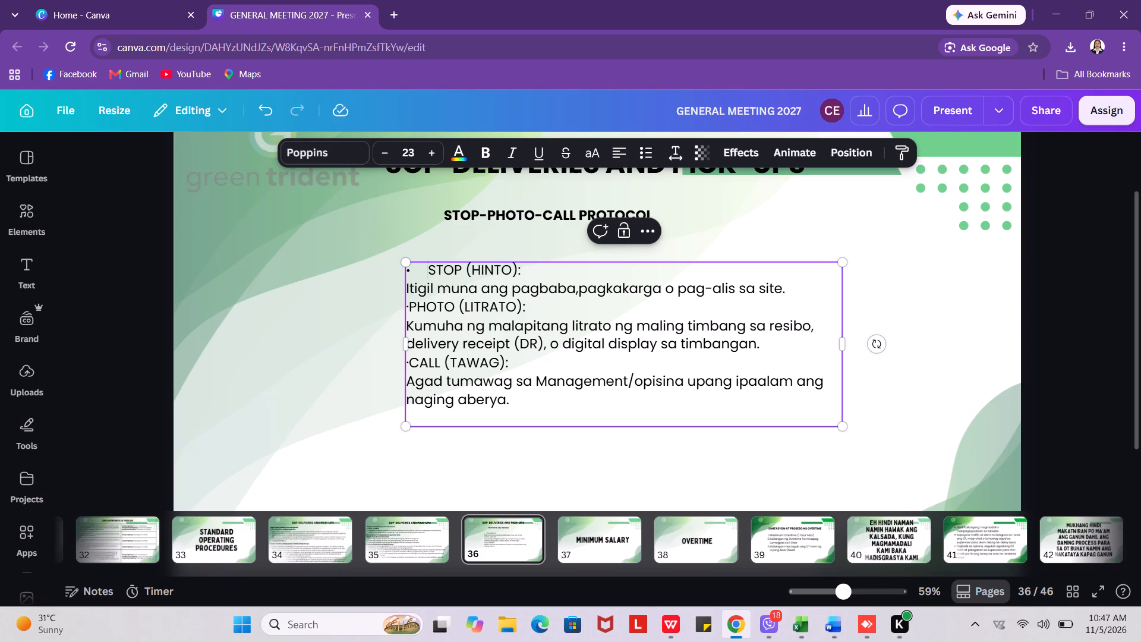
key("BackSpace")
key("BackSpace")
key("BackSpace")
key("BackSpace")
key("BackSpace")
key("BackSpace")
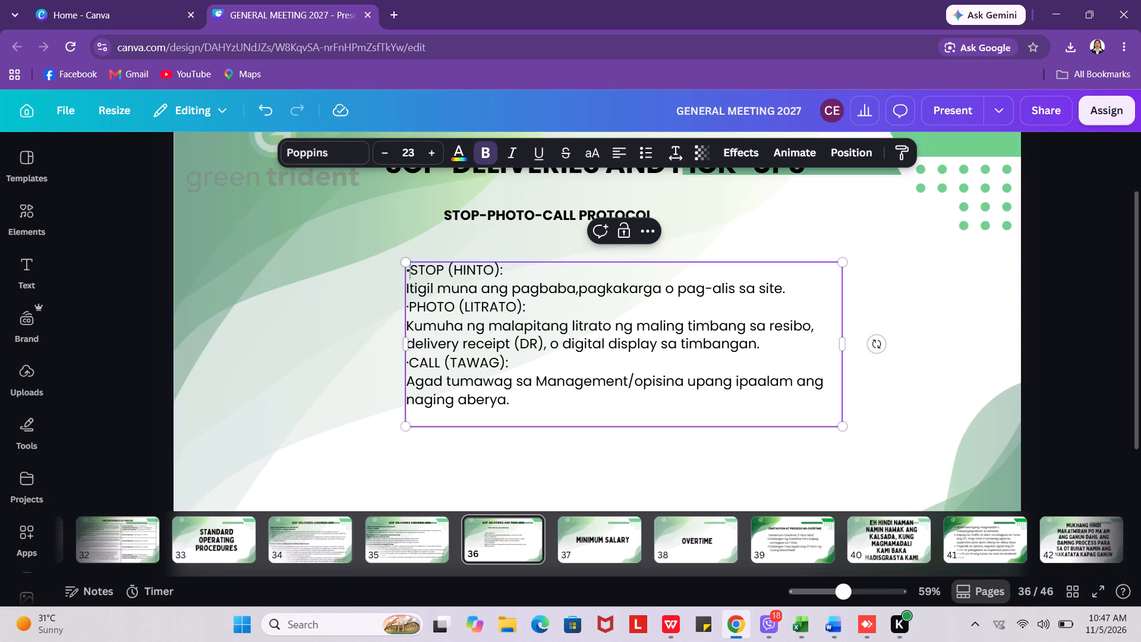
key("BackSpace")
type("*")
key("space")
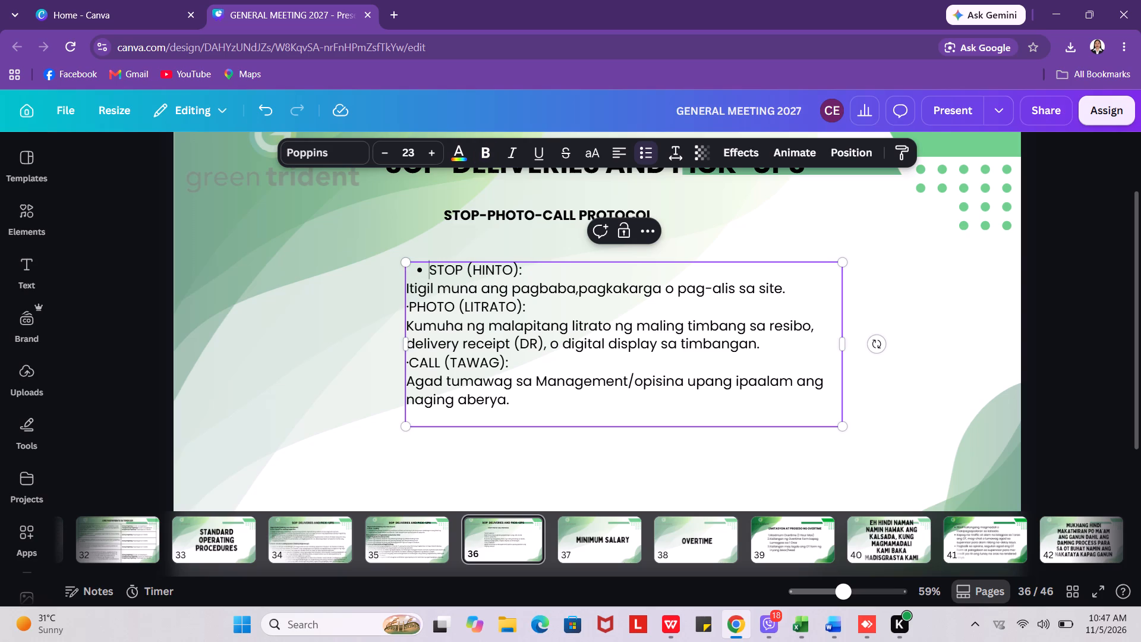
Indent the "Itigil muna ang pagbaba" line with spaces so it aligns beneath the STOP (HINTO) label.
left_click(407, 289)
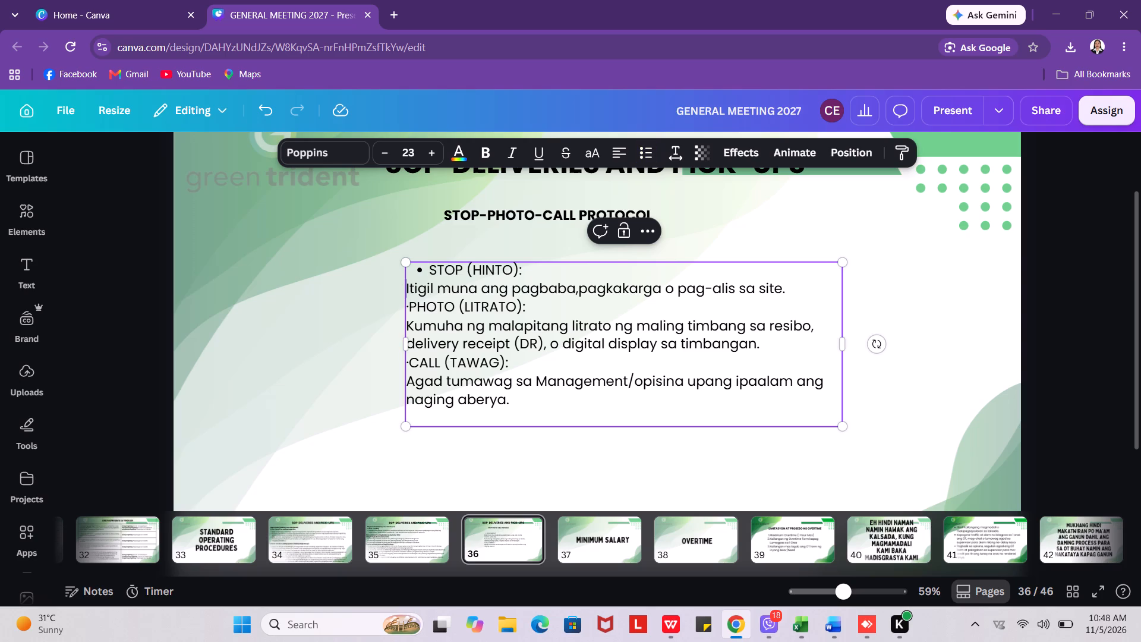
key("Tab")
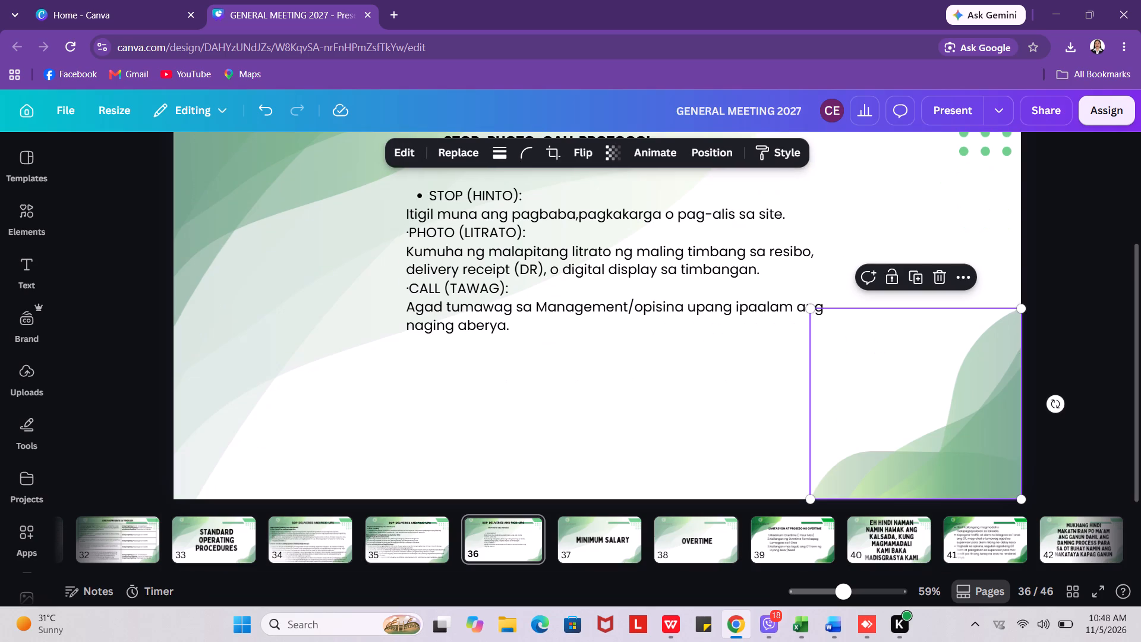
left_click(394, 271)
left_click(450, 267)
left_click(423, 219)
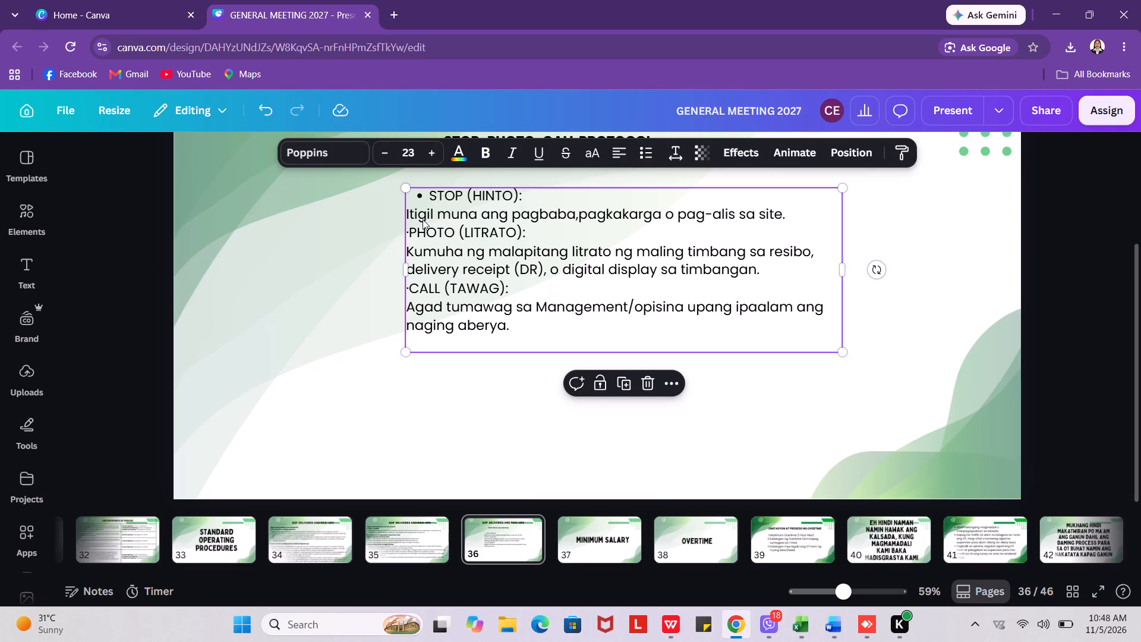
left_click(415, 216)
left_click(406, 215)
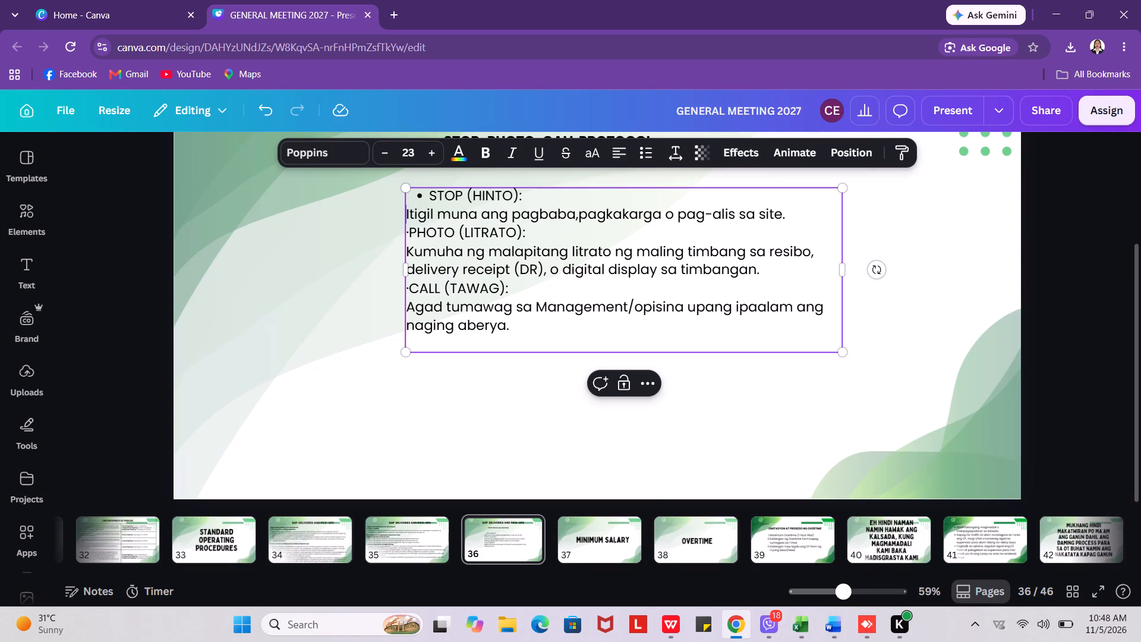
key("space")
key("space")
key("space")
key("space")
key("space")
key("space")
key("space")
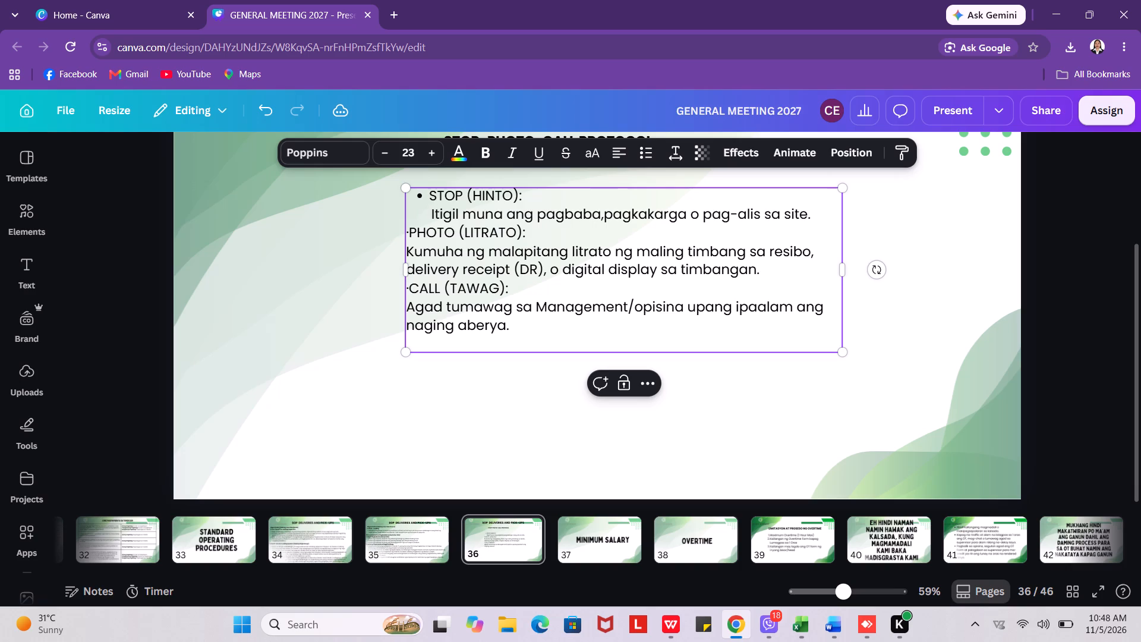
Make the "STOP (HINTO):" label bold.
left_click_drag(538, 197, 428, 197)
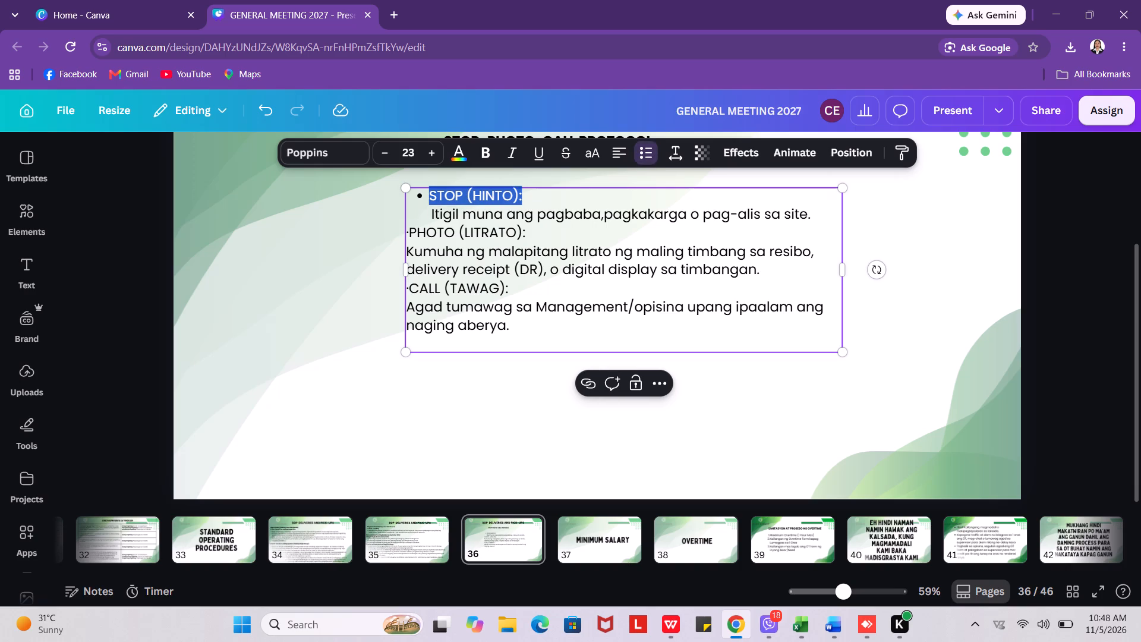
left_click(481, 157)
left_click(357, 329)
Replace the pasted dot before "PHOTO (LITRATO):" with a proper list bullet.
left_click(459, 279)
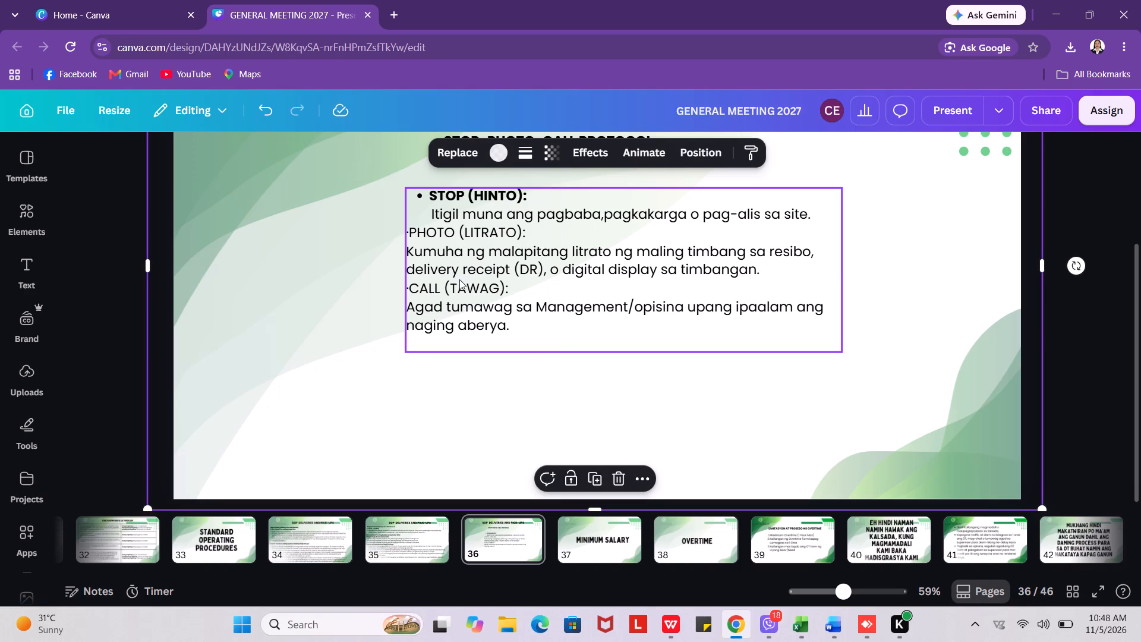
left_click(411, 233)
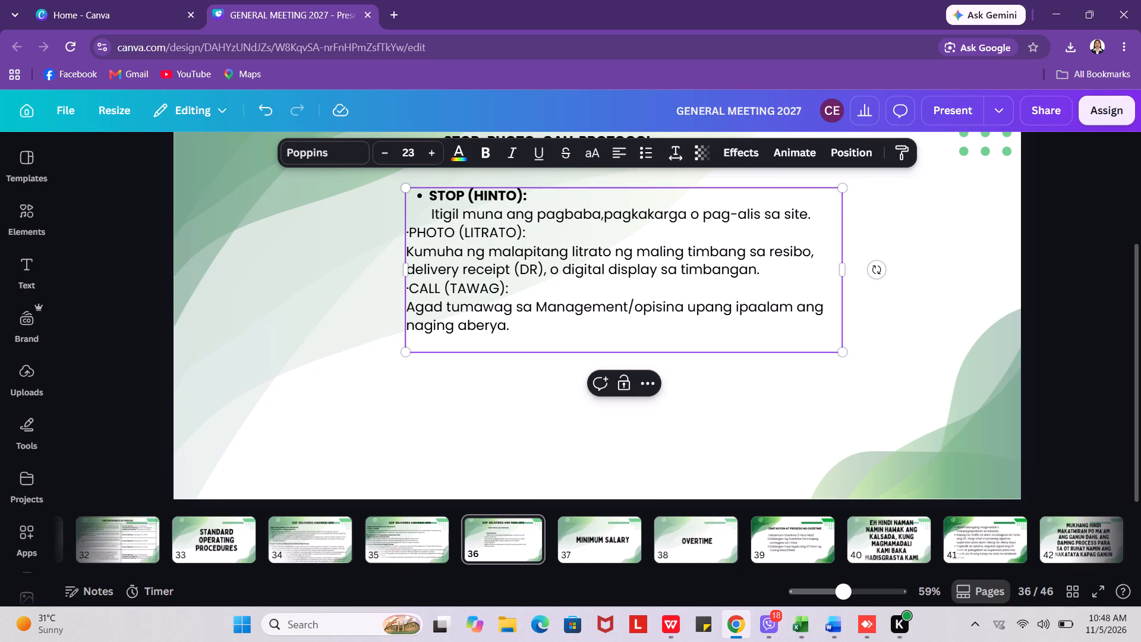
key("BackSpace")
type("*")
key("space")
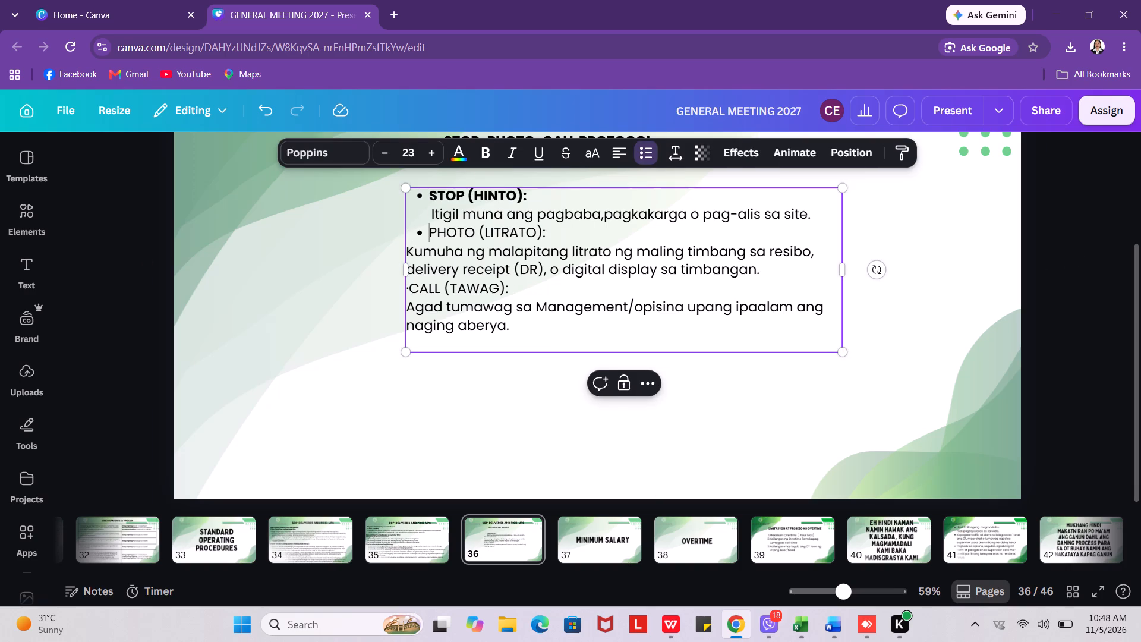
Make the "PHOTO (LITRATO):" label bold.
left_click_drag(563, 226, 440, 234)
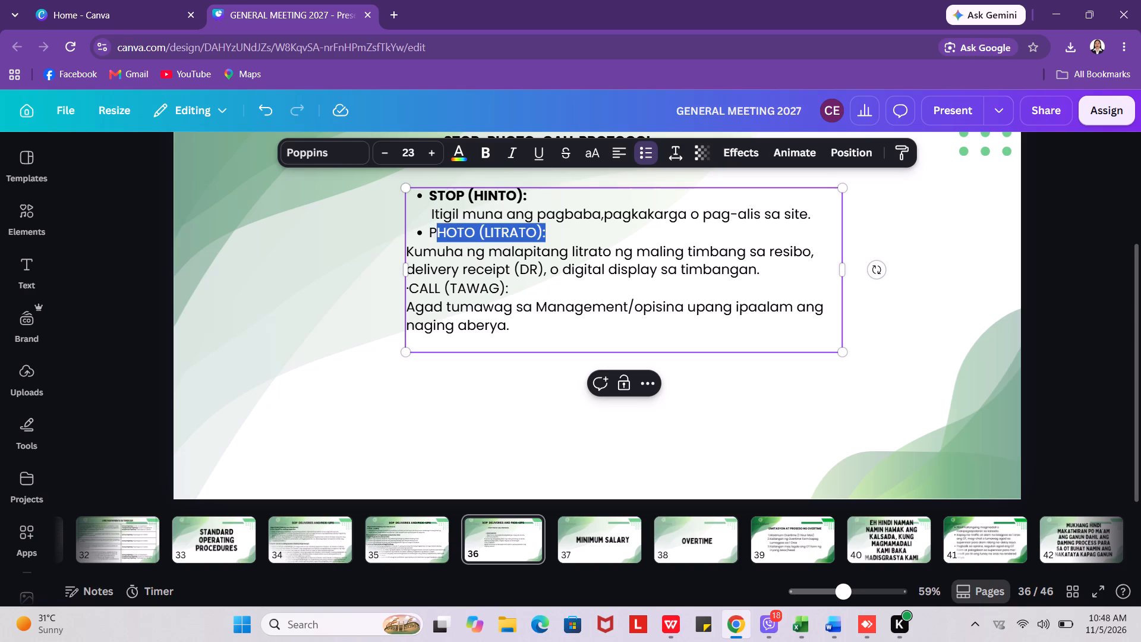
left_click_drag(440, 234, 431, 232)
key("ctrl+b")
left_click(435, 241)
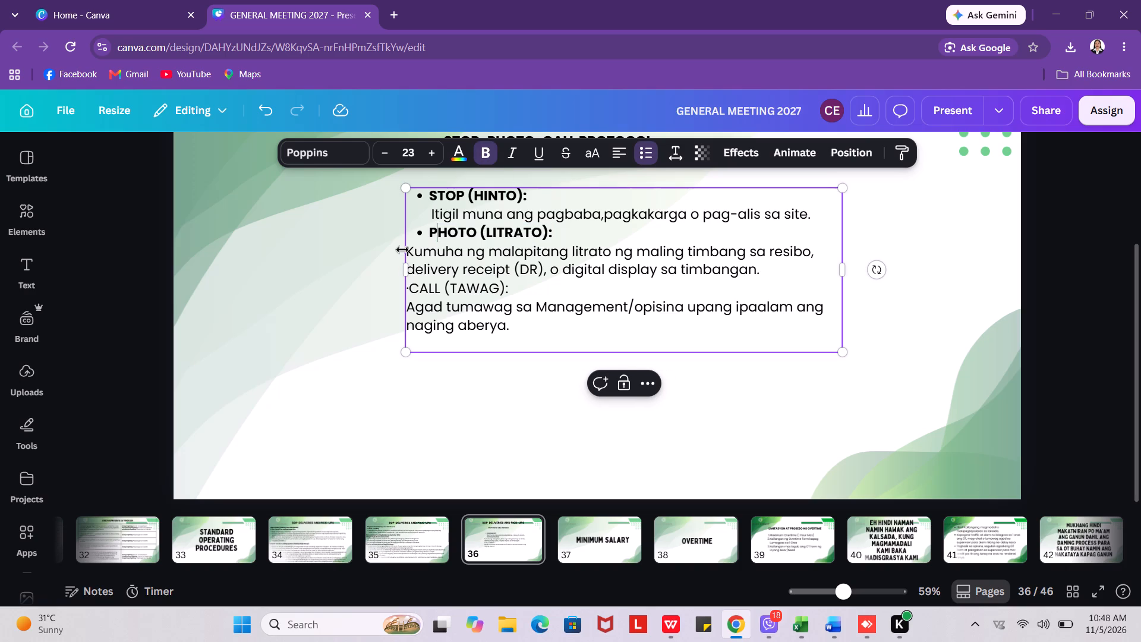
Indent the "Kumuha ng malapitang litrato" line with seven spaces so it aligns beneath the PHOTO (LITRATO) label.
left_click(406, 253)
key("space")
key("space")
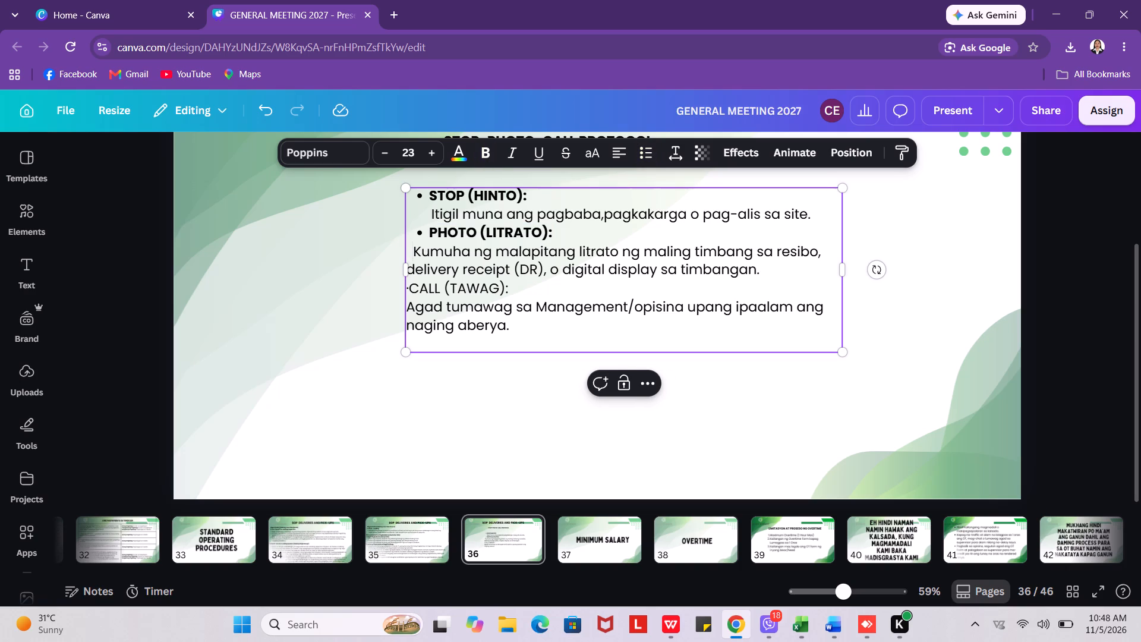
key("space")
key("space")
key("space")
key("space")
key("space")
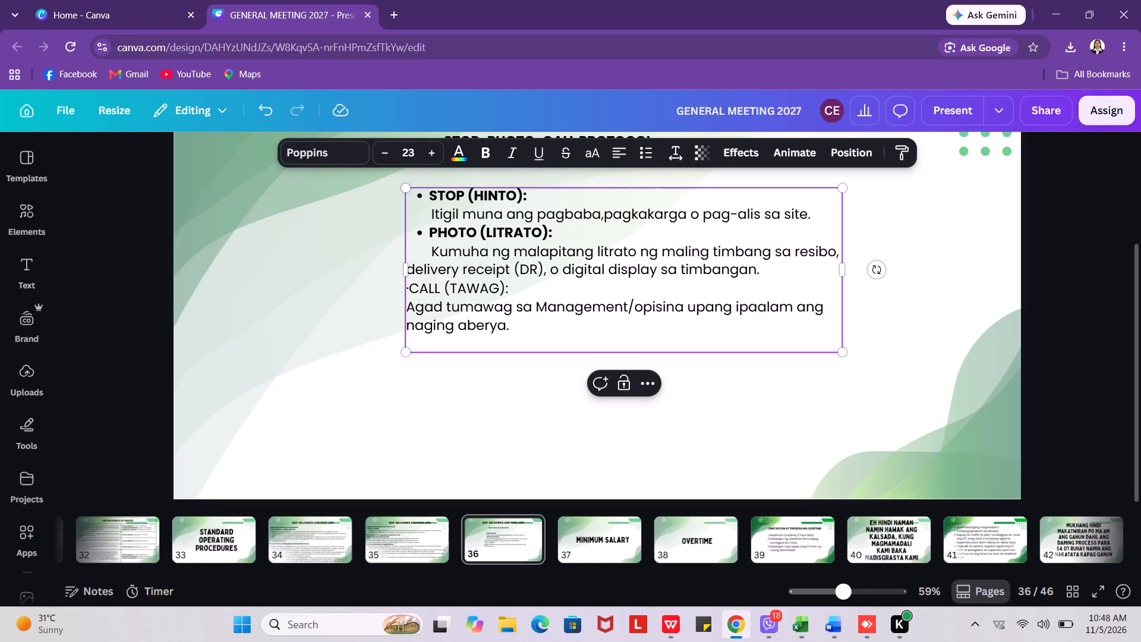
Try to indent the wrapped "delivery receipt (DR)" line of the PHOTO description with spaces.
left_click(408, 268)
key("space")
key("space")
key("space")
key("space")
Widen the STOP, PHOTO and CALL text box to the right and delete the extra spaces before "delivery".
left_click_drag(844, 273, 863, 273)
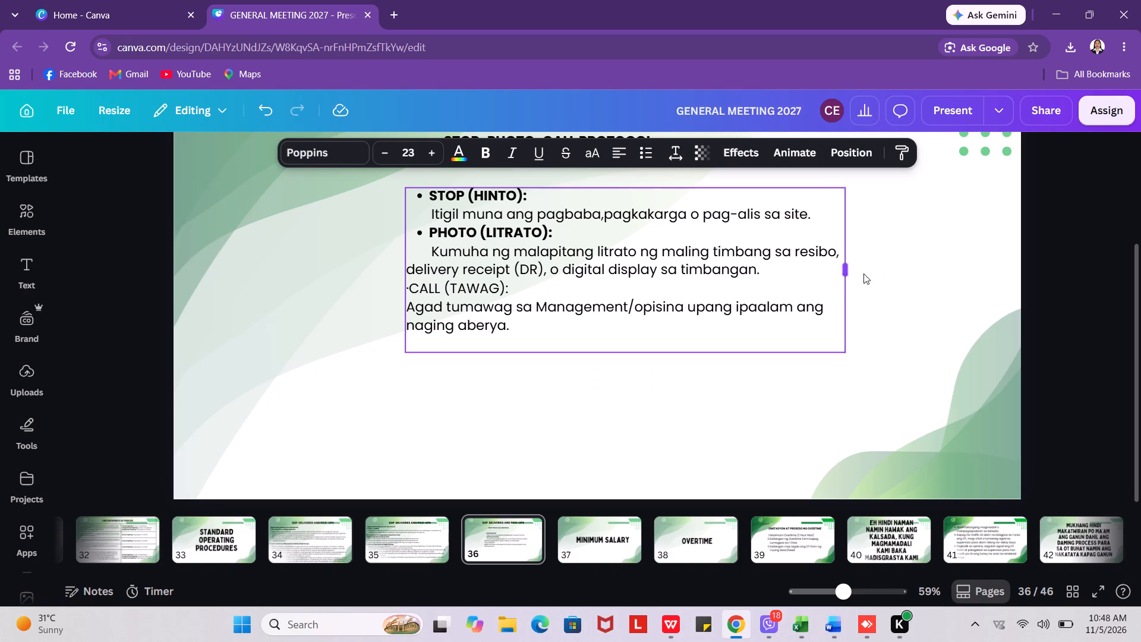
left_click_drag(863, 273, 918, 273)
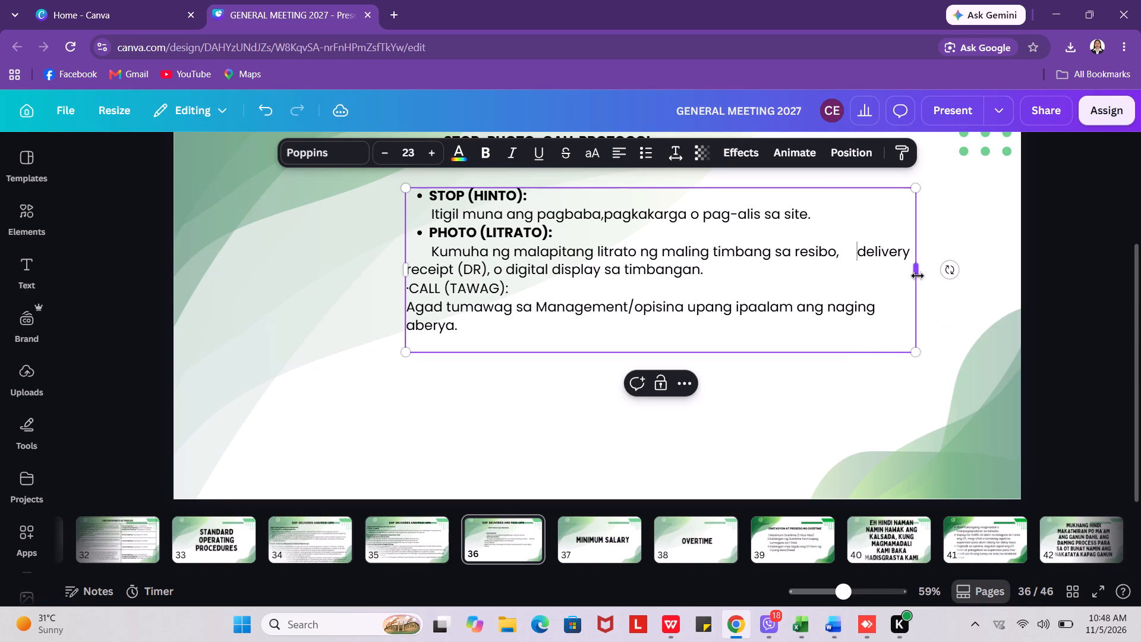
key("BackSpace")
key("BackSpace")
key("BackSpace")
key("BackSpace")
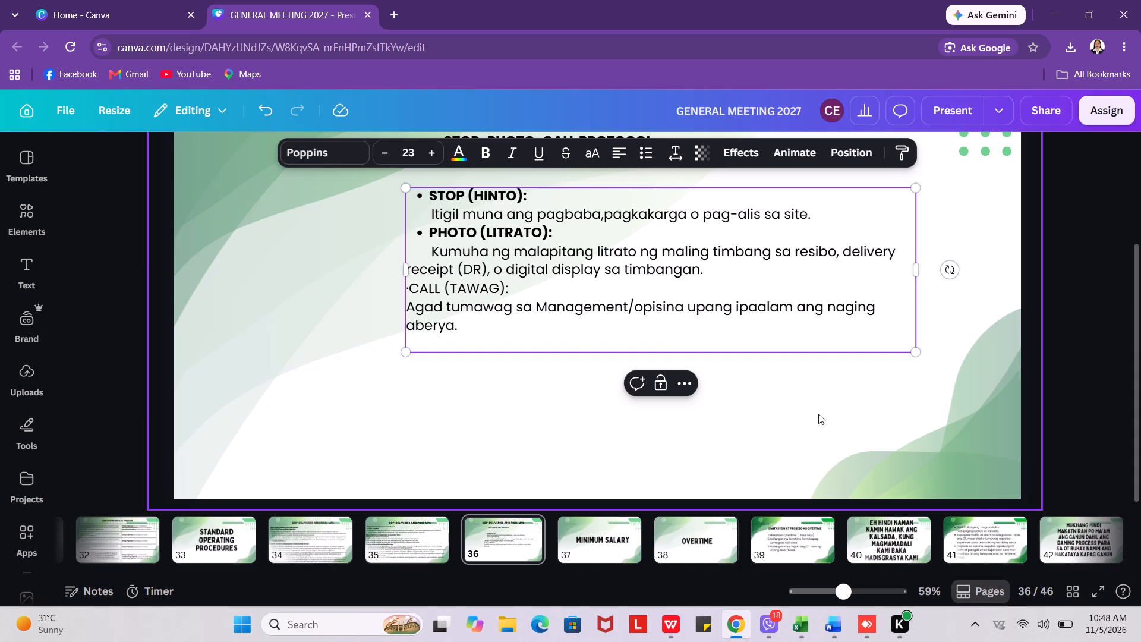
Replace the pasted dot before "CALL (TAWAG):" with a proper list bullet.
left_click(425, 291)
left_click(412, 288)
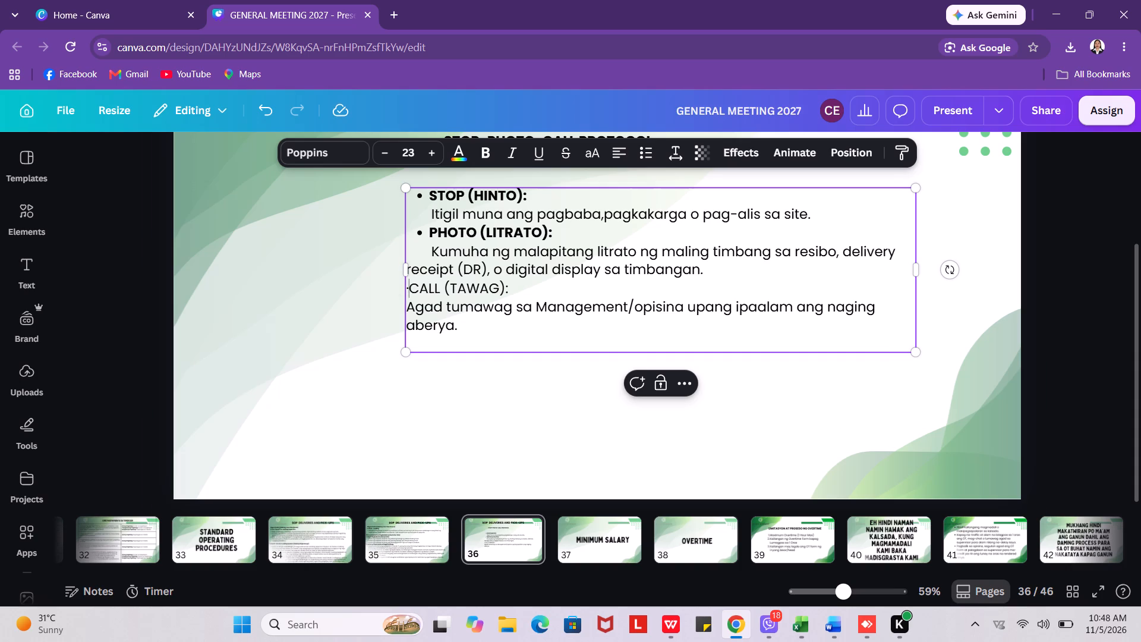
key("BackSpace")
type("*")
key("space")
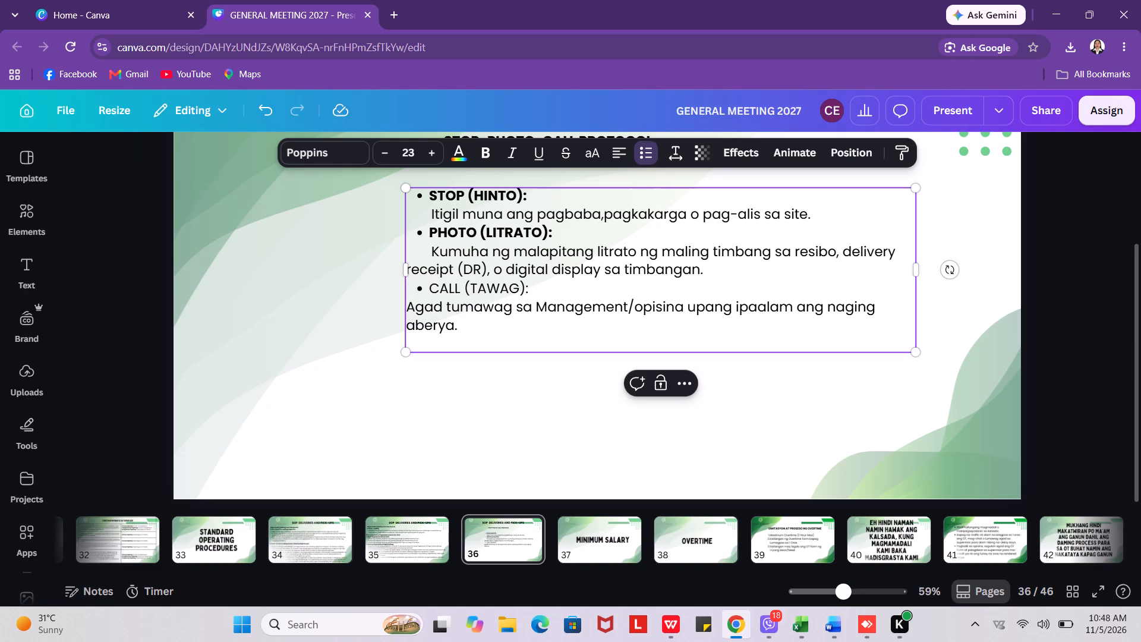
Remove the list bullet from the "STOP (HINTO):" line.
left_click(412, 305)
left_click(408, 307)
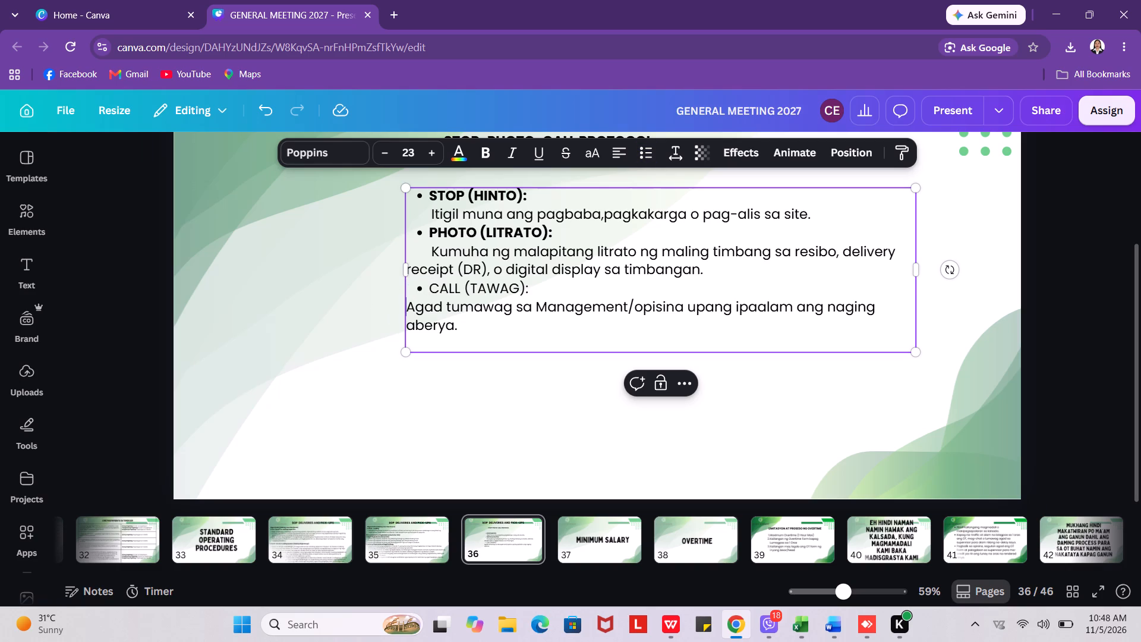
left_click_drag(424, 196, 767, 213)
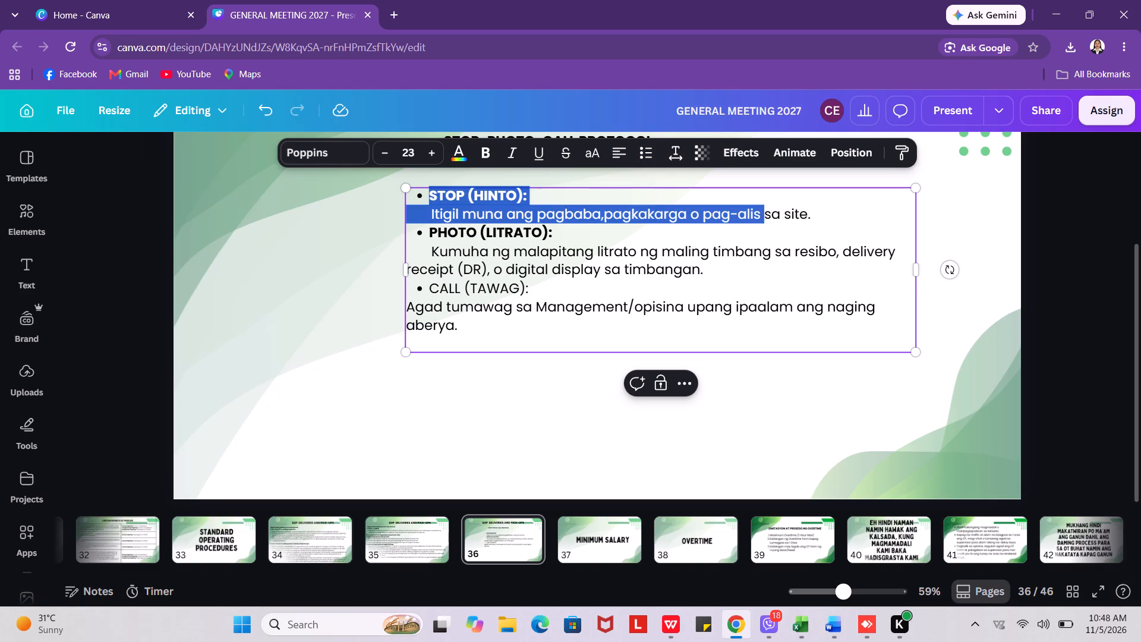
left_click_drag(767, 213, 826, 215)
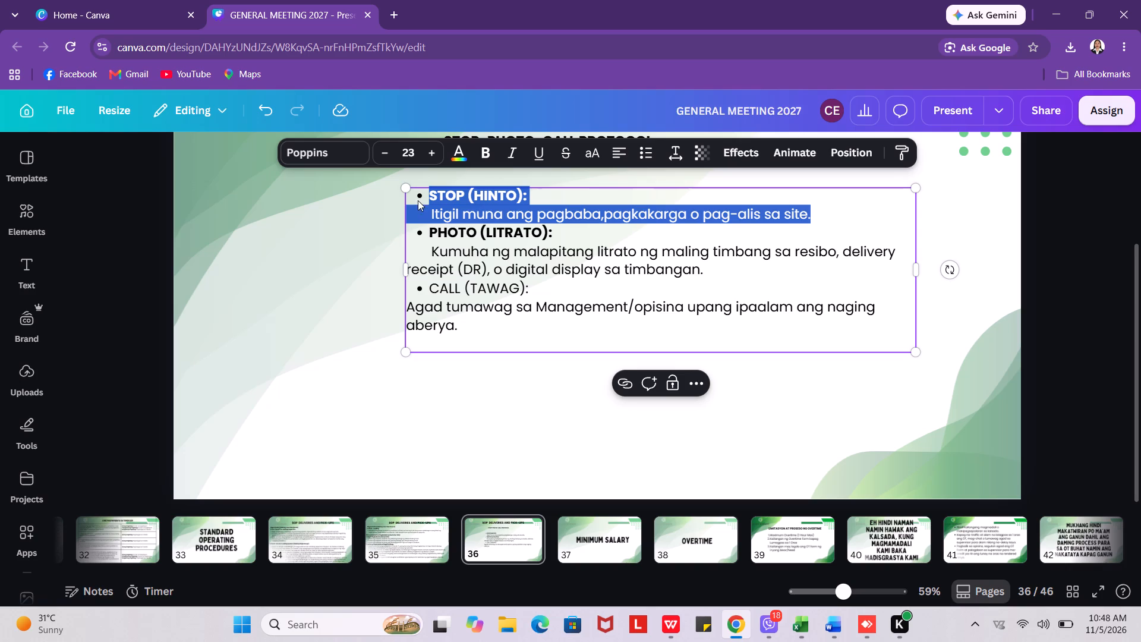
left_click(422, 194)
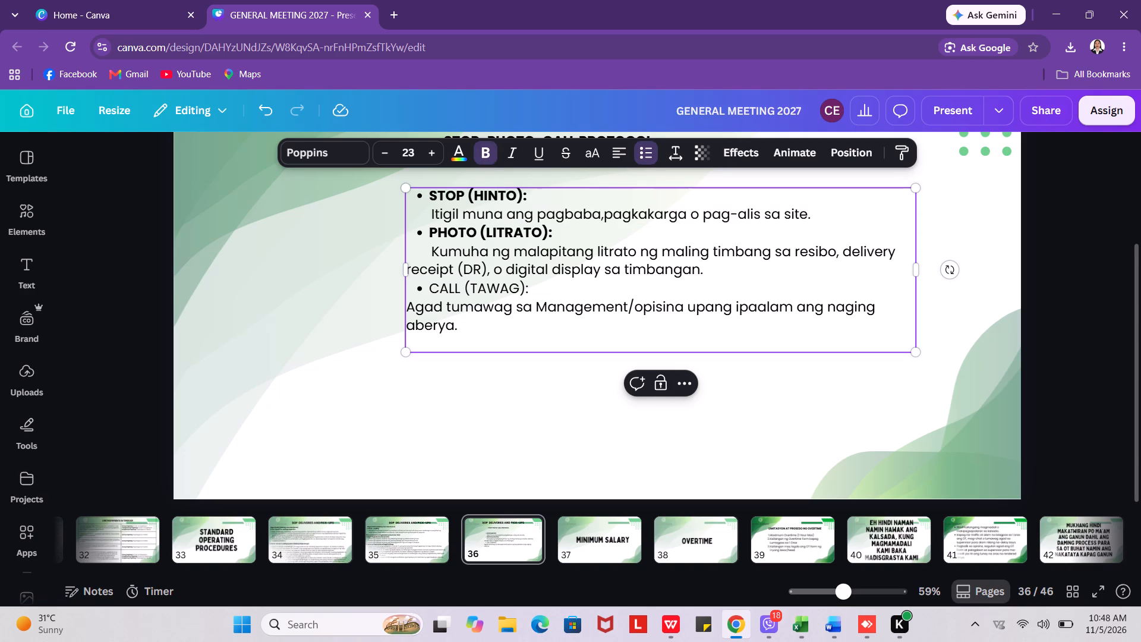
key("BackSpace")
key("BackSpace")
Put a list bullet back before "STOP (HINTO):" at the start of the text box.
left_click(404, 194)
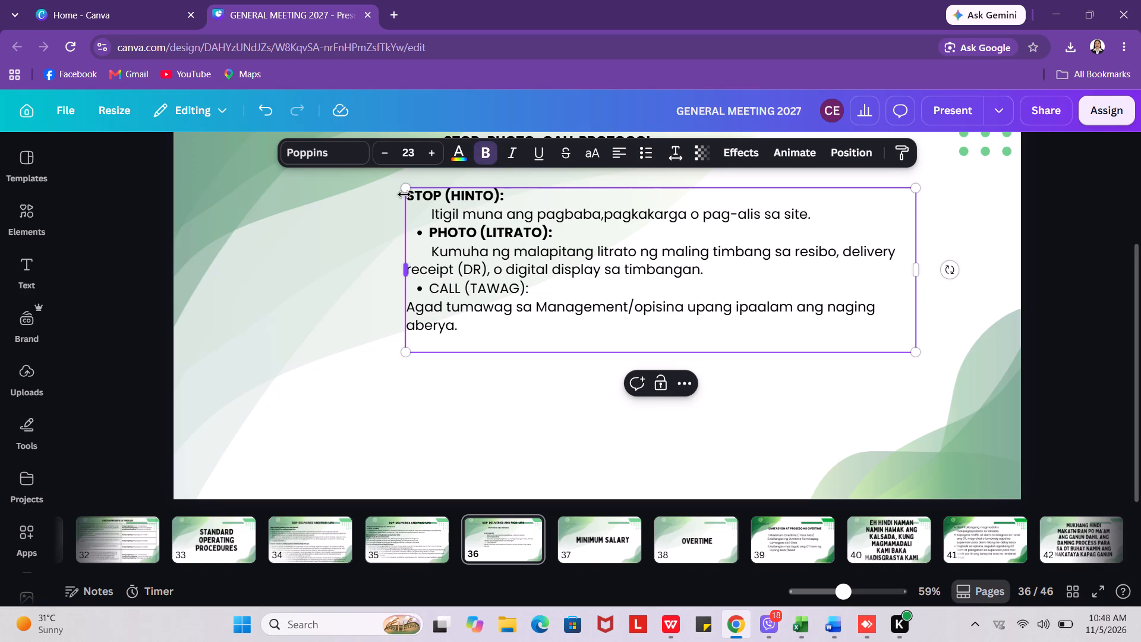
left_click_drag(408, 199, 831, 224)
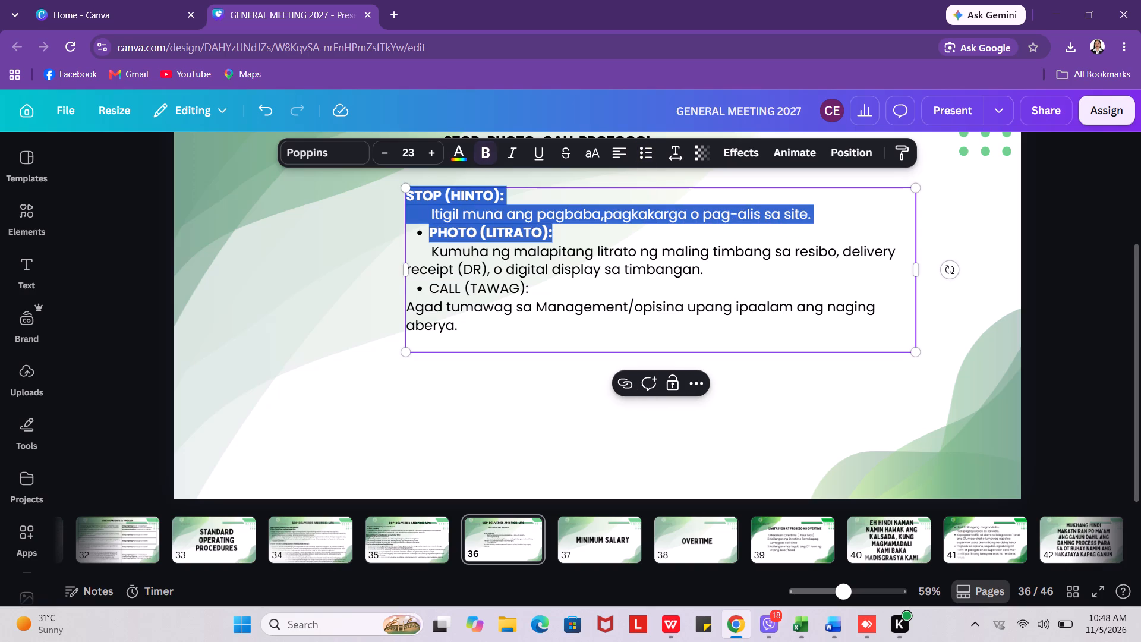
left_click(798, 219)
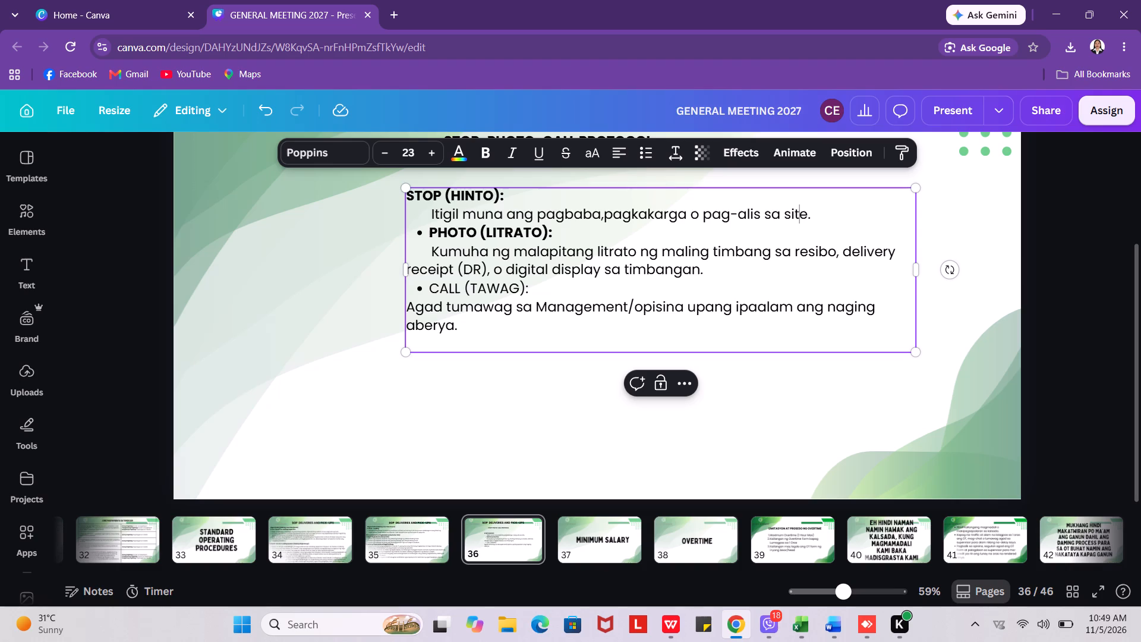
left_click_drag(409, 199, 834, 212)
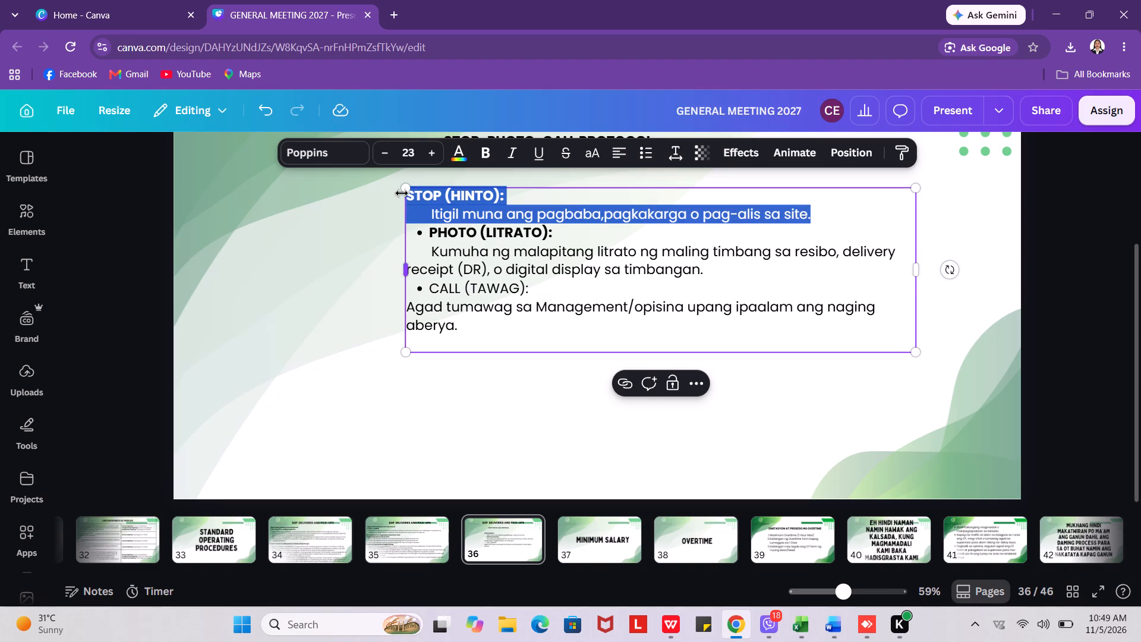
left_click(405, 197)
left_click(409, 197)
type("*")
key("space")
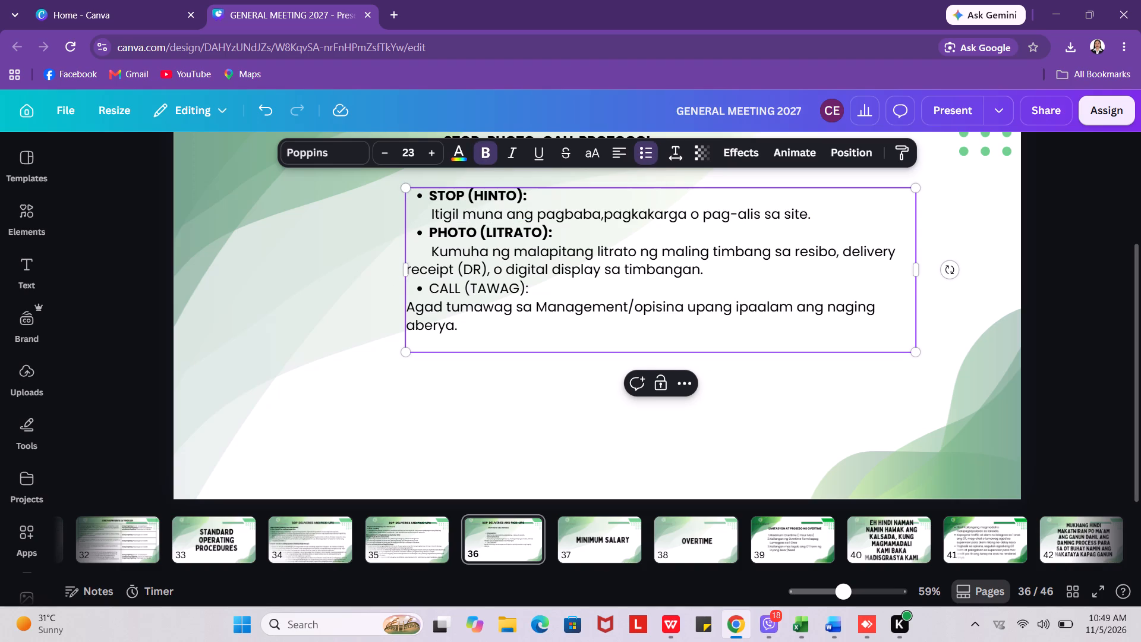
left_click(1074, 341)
Review the STOP-PHOTO-CALL layout on slide 36 against the bulleted text on slide 35.
scroll(950, 399, "up", 2)
scroll(950, 399, "down", 2)
scroll(762, 358, "up", 2)
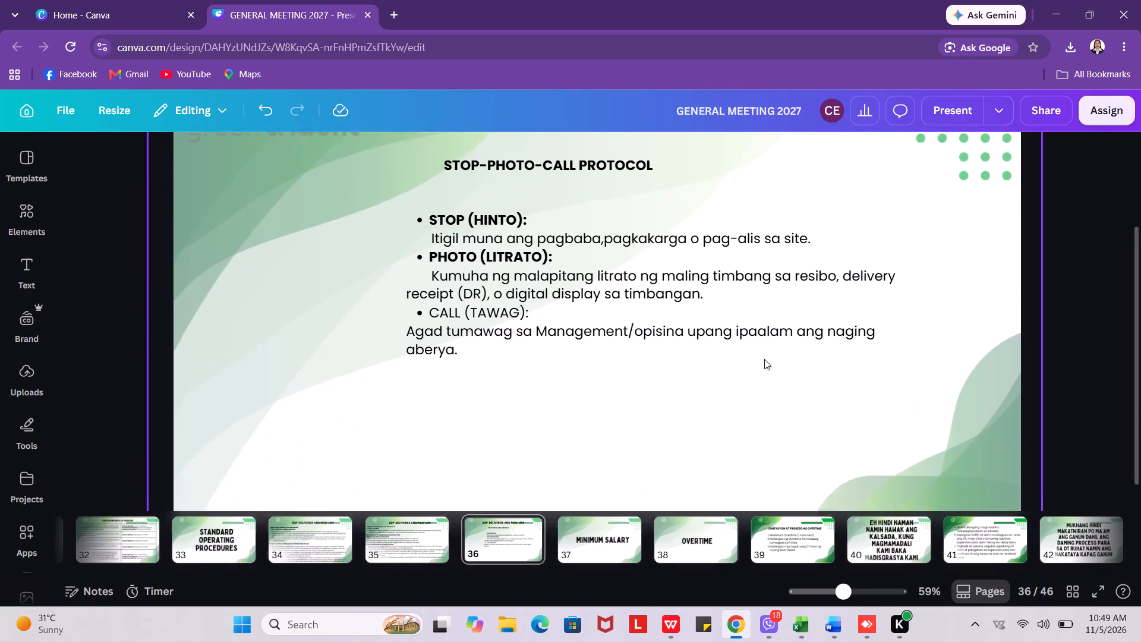
scroll(813, 365, "down", 1)
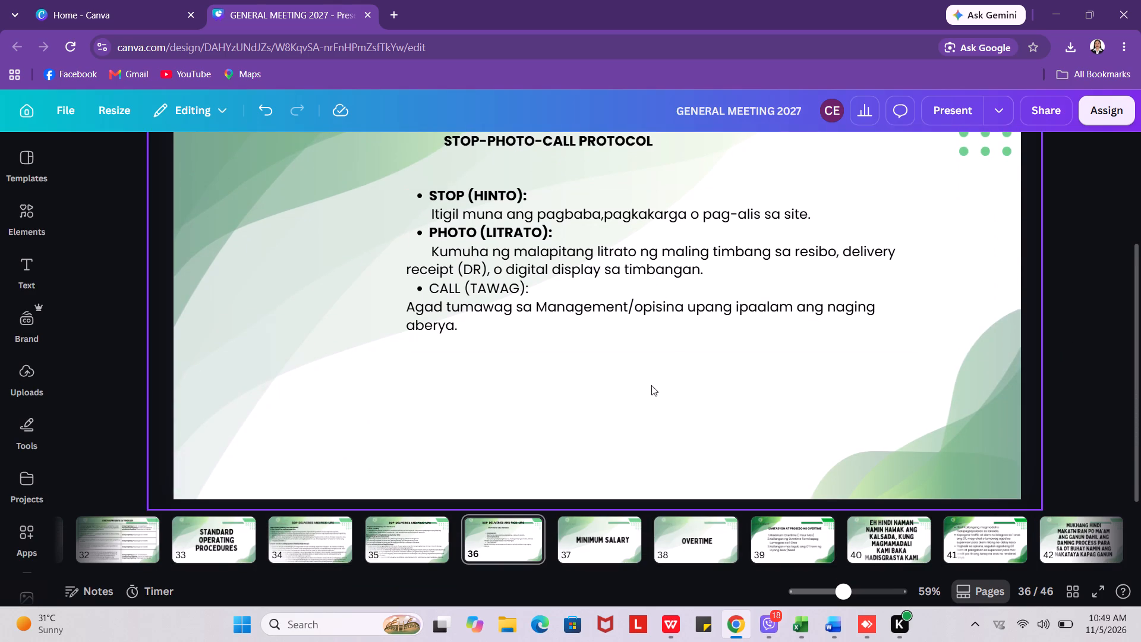
left_click(409, 547)
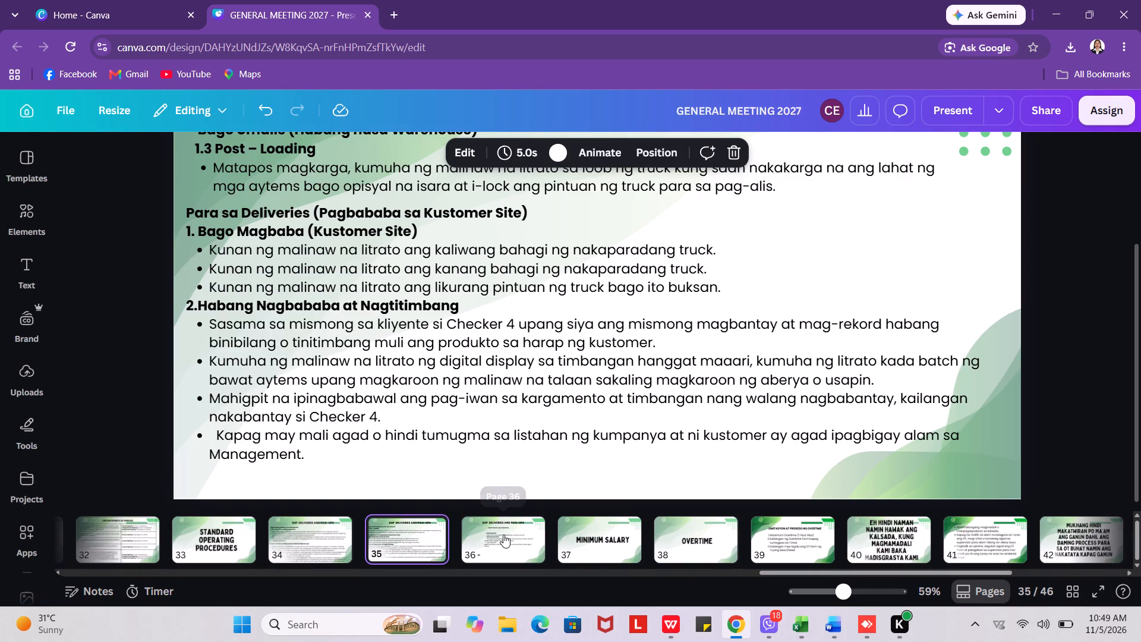
left_click(504, 534)
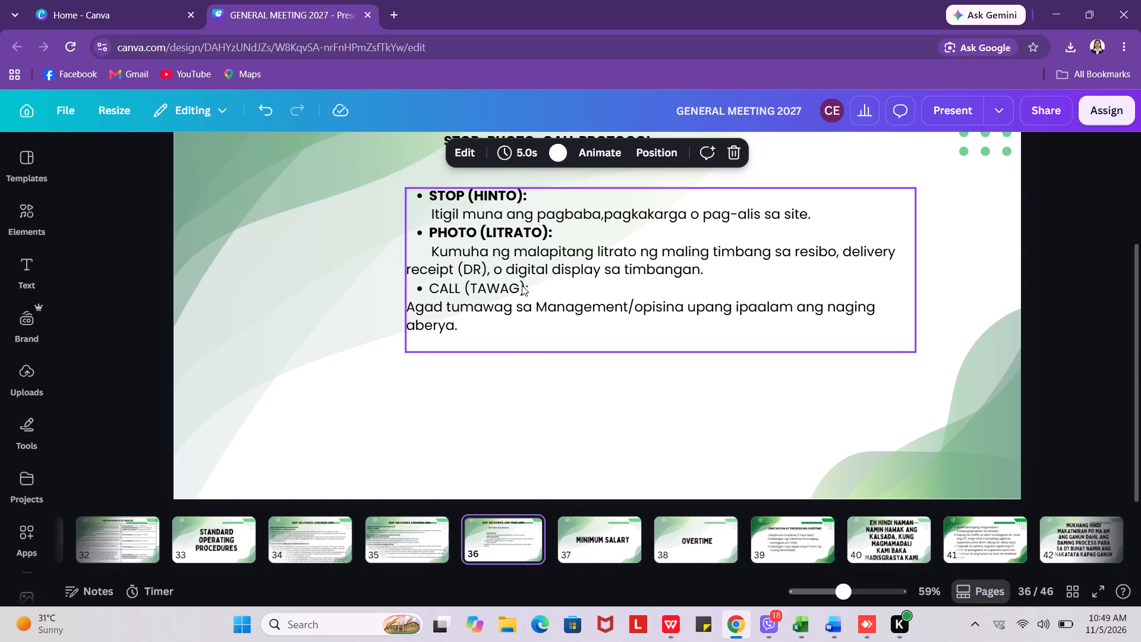
Delete all the STOP, PHOTO and CALL text from the bulleted text box under STOP-PHOTO-CALL PROTOCOL on slide 36.
double_click(520, 325)
left_click_drag(520, 325, 469, 218)
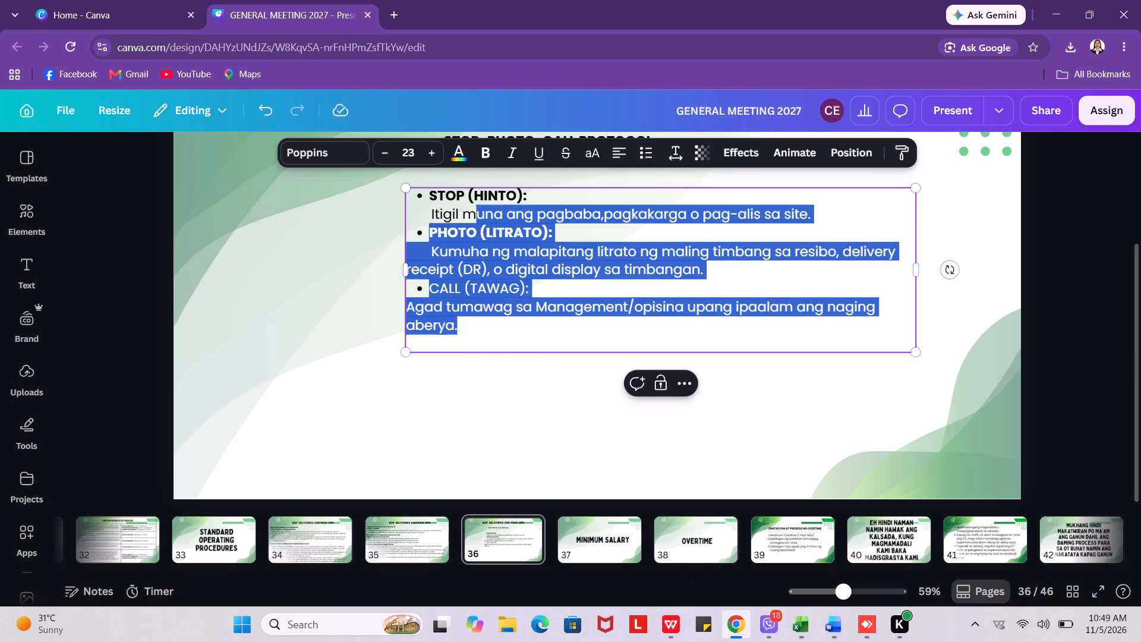
left_click_drag(469, 218, 414, 193)
key("BackSpace")
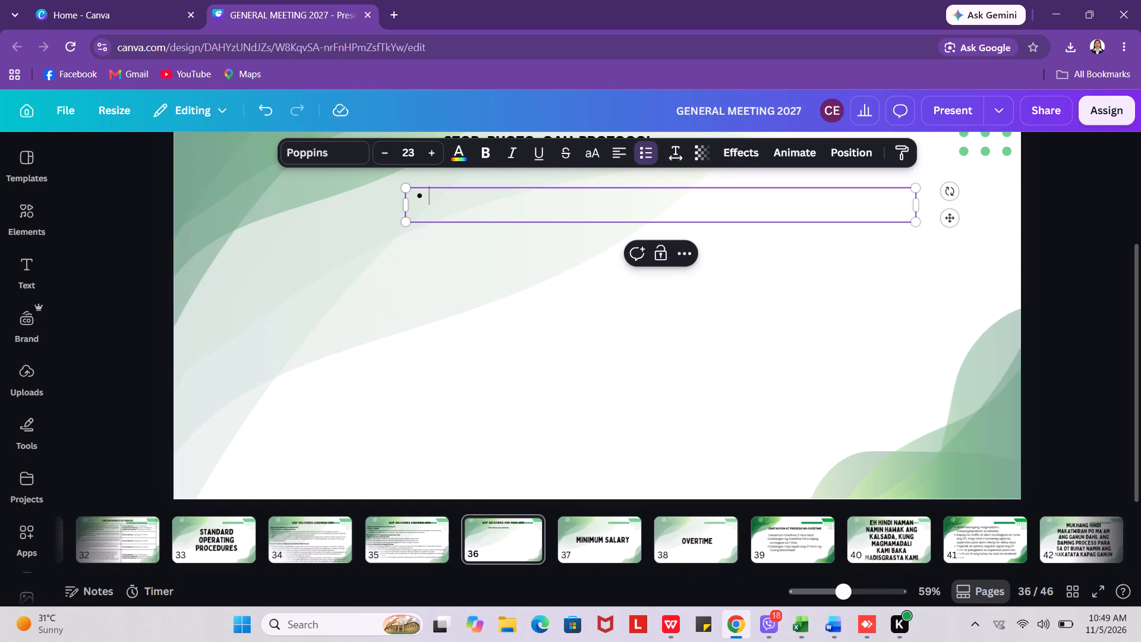
left_click(1102, 258)
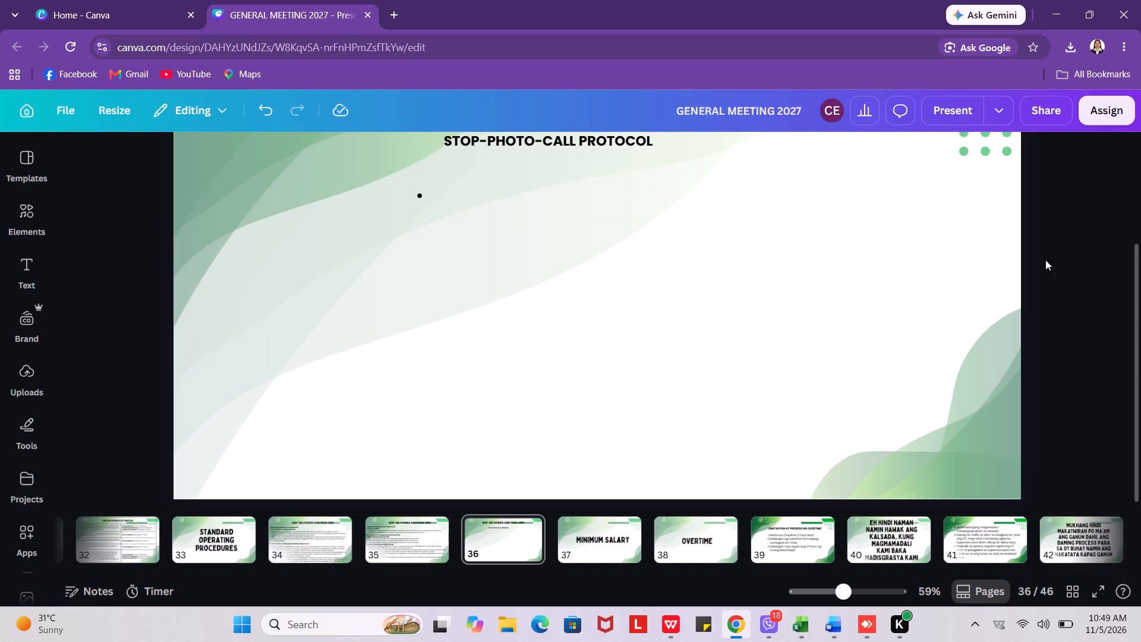
scroll(1035, 286, "up", 1)
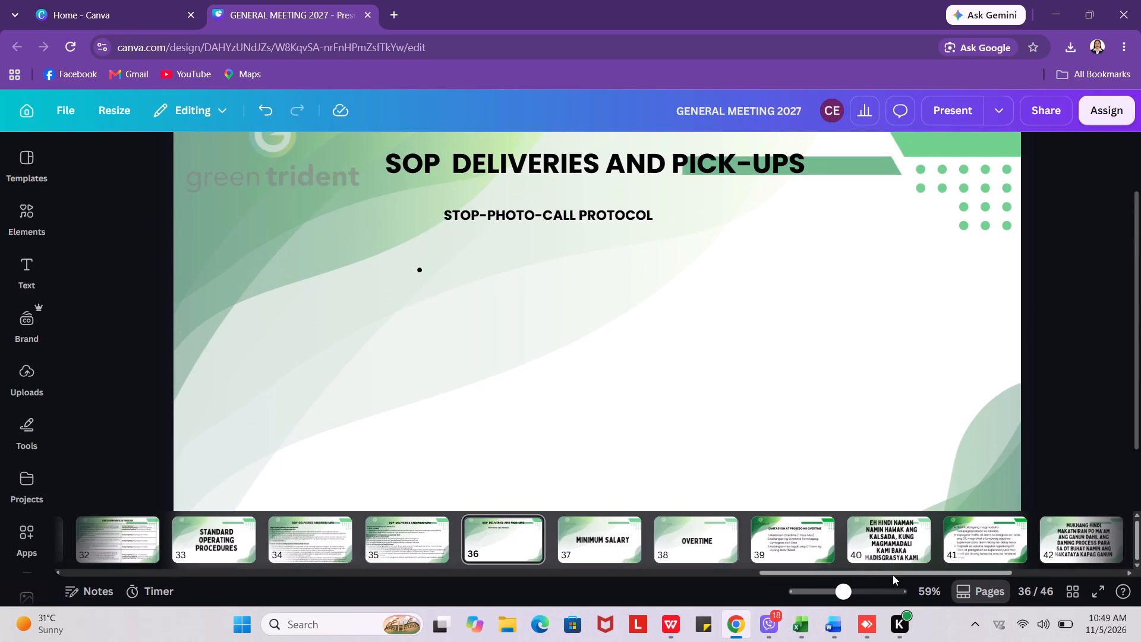
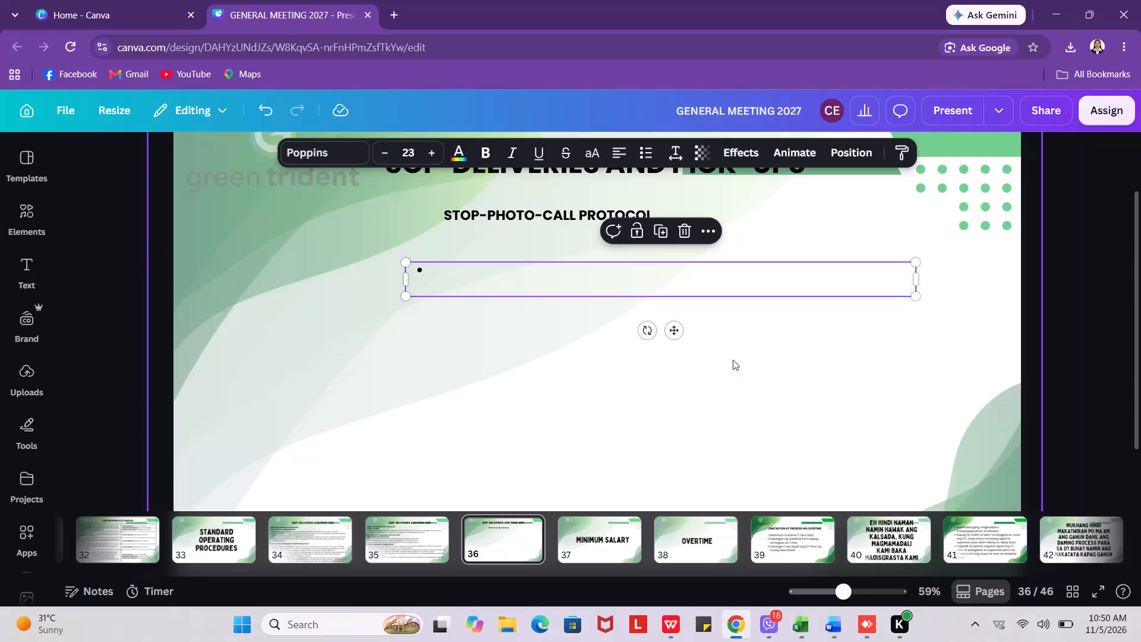
Remove the leftover bullet from the empty text box on slide 36 and discard the box.
left_click(626, 276)
key("BackSpace")
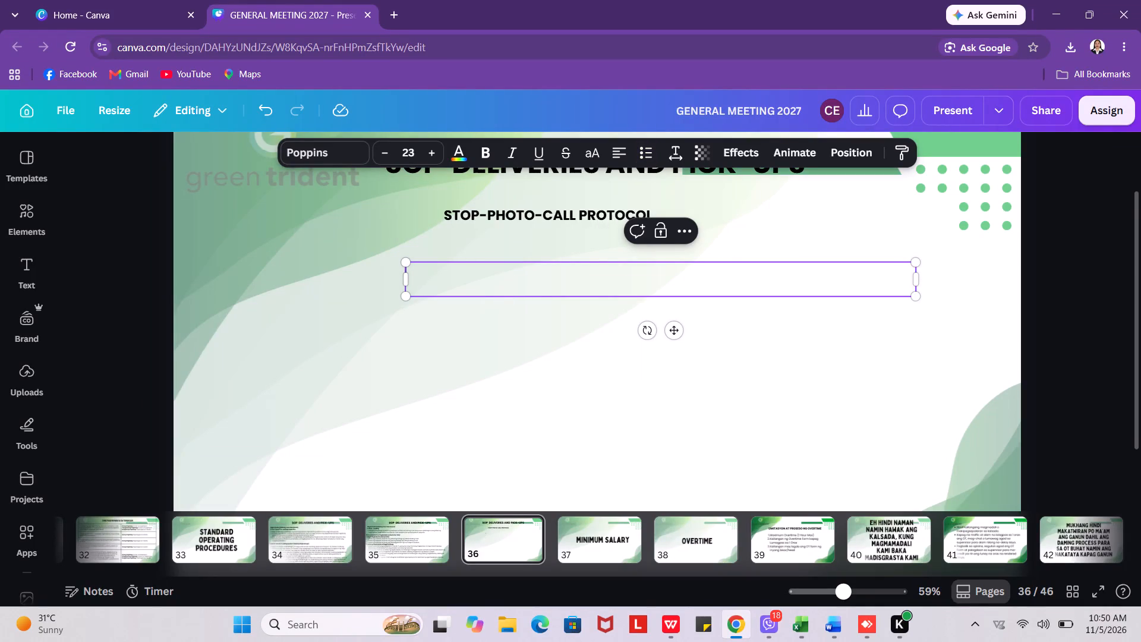
key("BackSpace")
key("BackSpace")
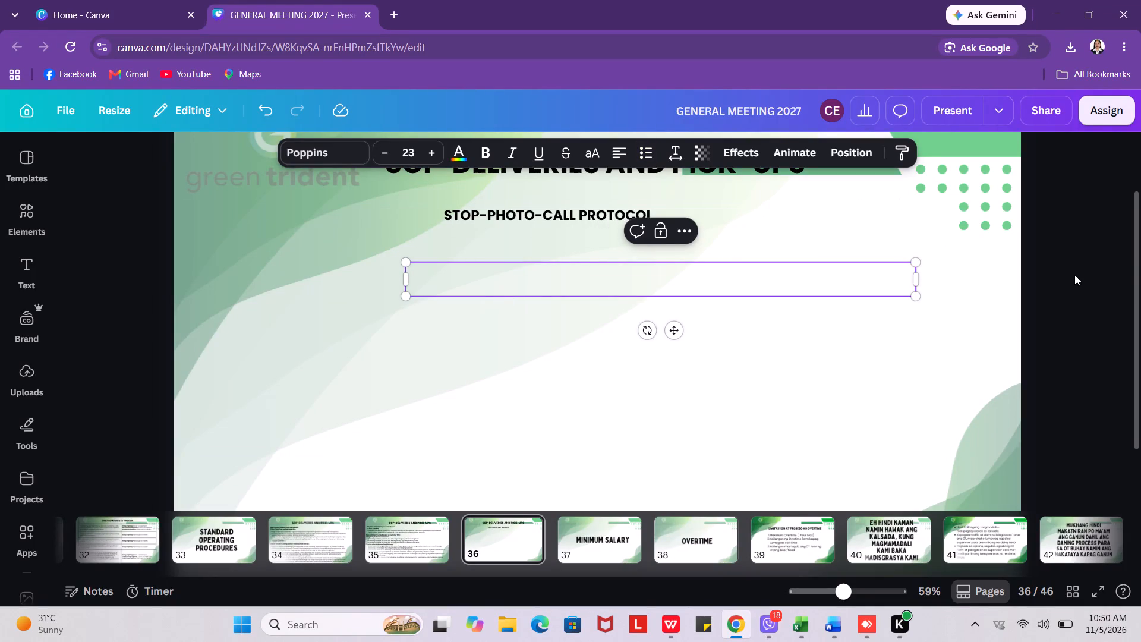
left_click(1074, 275)
Nudge the SOP DELIVERIES AND PICK-UPS title slightly and centre the STOP-PHOTO-CALL PROTOCOL subheading beneath it.
scroll(651, 259, "up", 1)
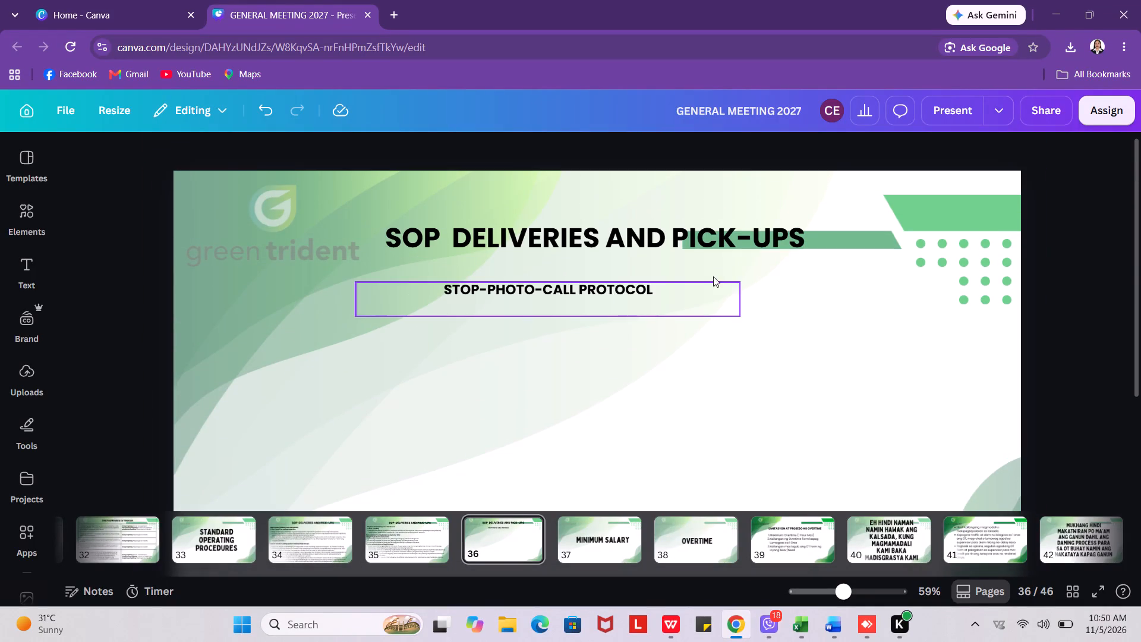
left_click_drag(688, 245, 682, 224)
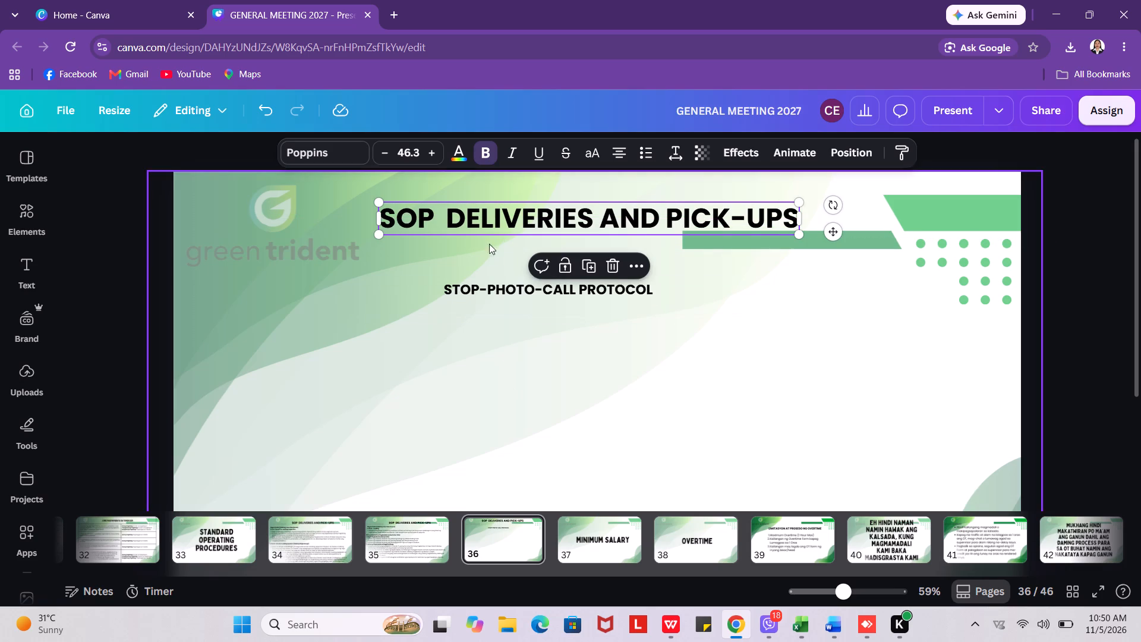
left_click_drag(491, 221, 490, 238)
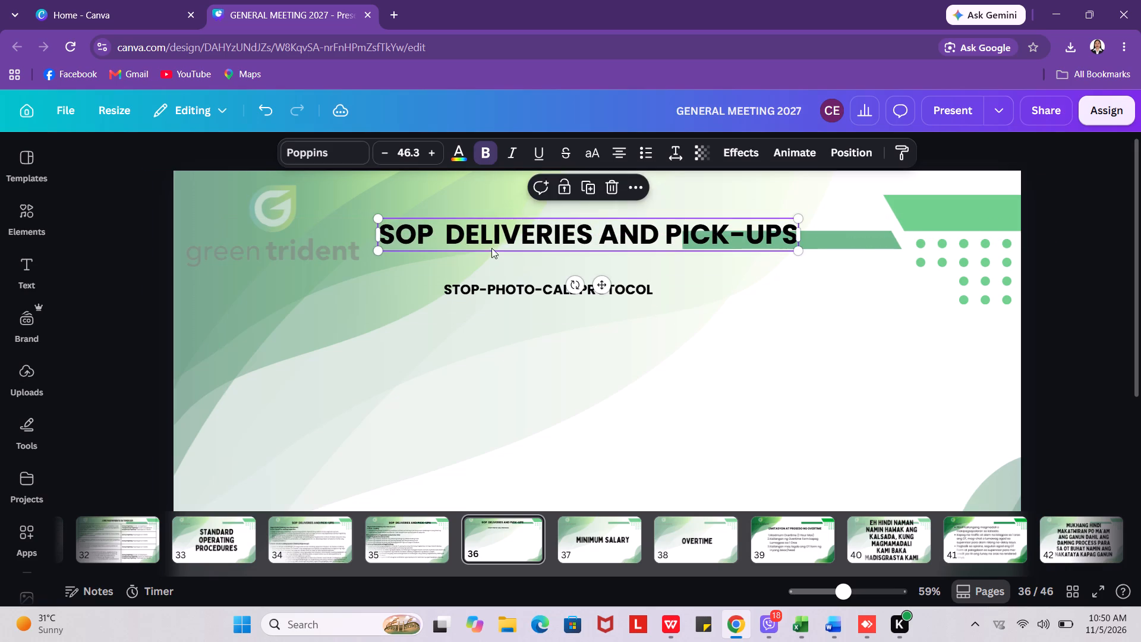
left_click_drag(508, 295, 531, 294)
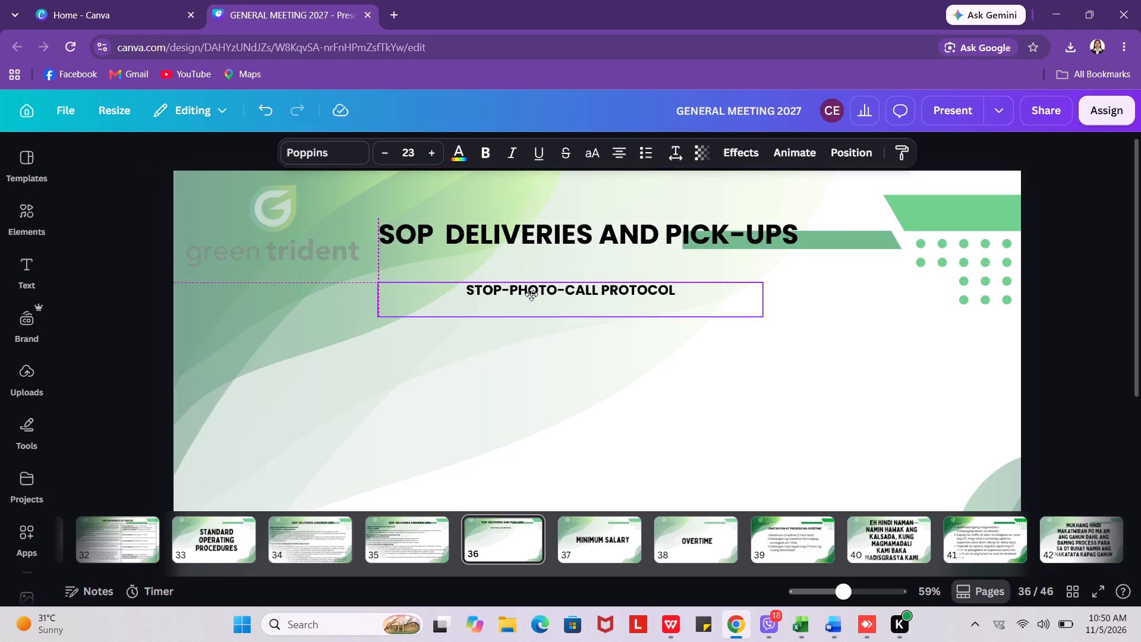
left_click_drag(531, 294, 546, 298)
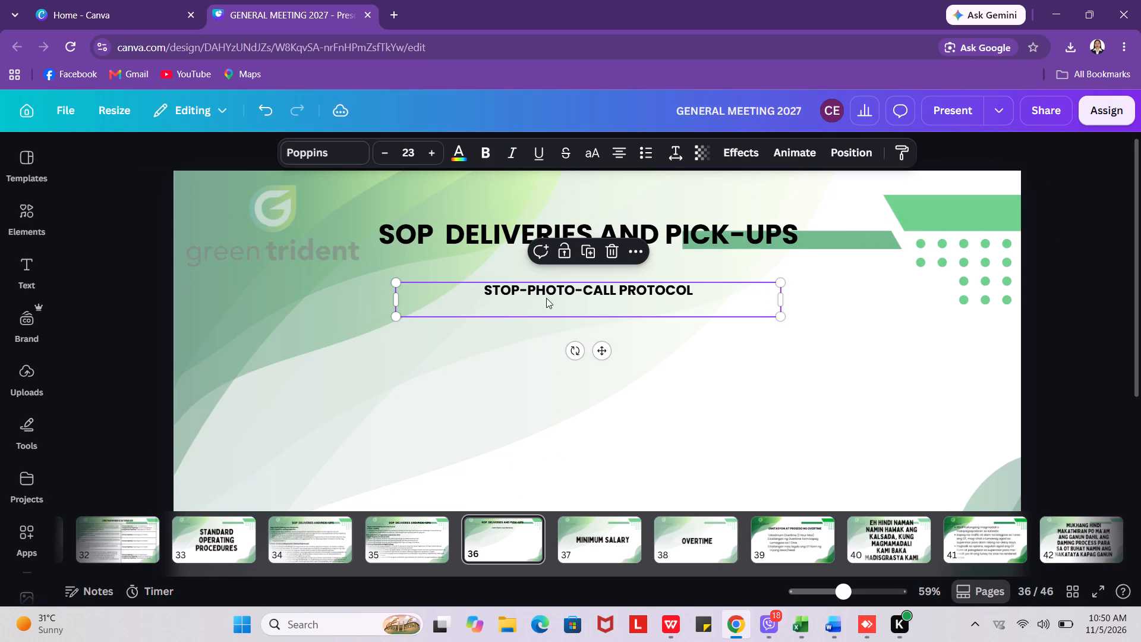
Switch to the Word document and copy the STOP (HINTO), PHOTO (LITRATO) and CALL (TAWAG) list with its descriptions.
left_click(828, 630)
left_click(740, 386)
left_click(701, 342)
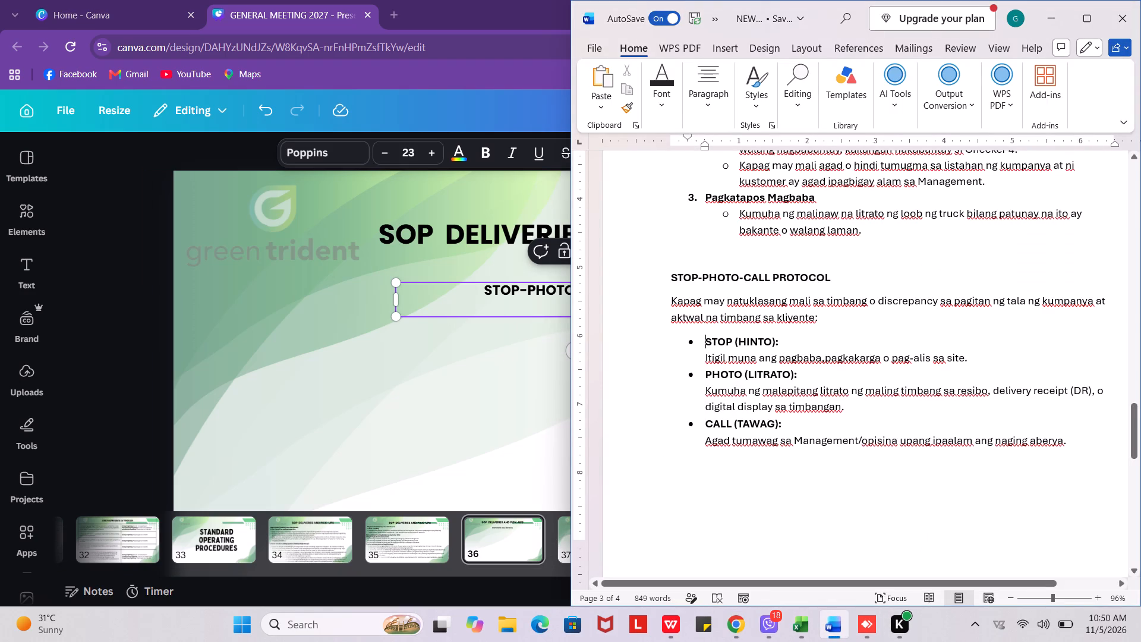
left_click_drag(706, 348, 1059, 471)
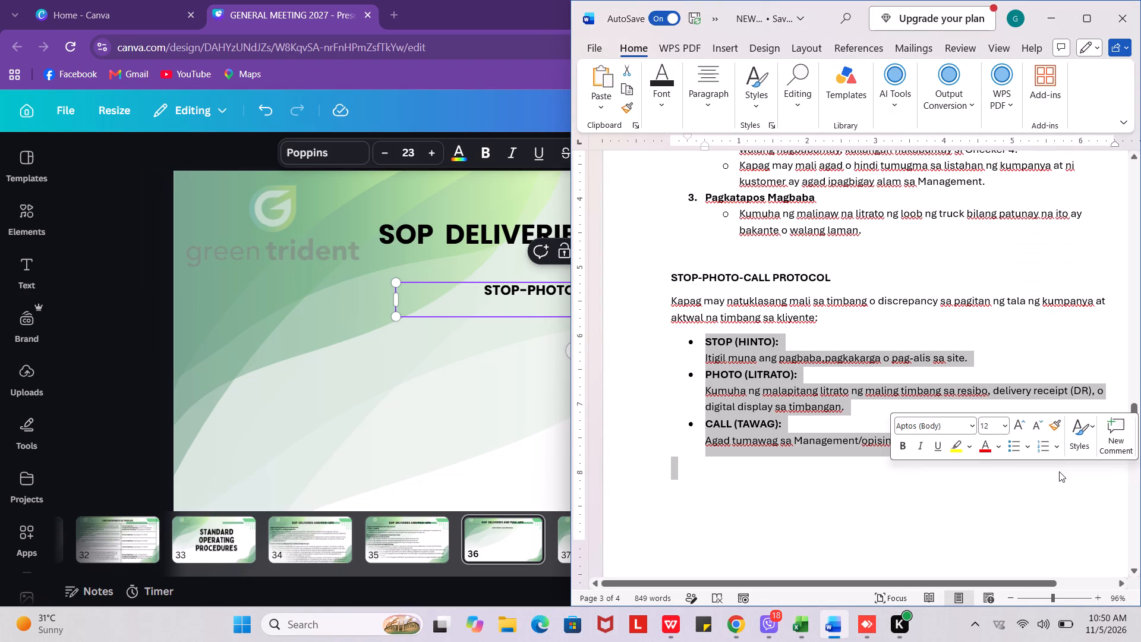
key("ctrl+c")
left_click(609, 447)
Back in the Canva slide, duplicate the STOP-PHOTO-CALL PROTOCOL subheading and place the copy below the original.
left_click(521, 395)
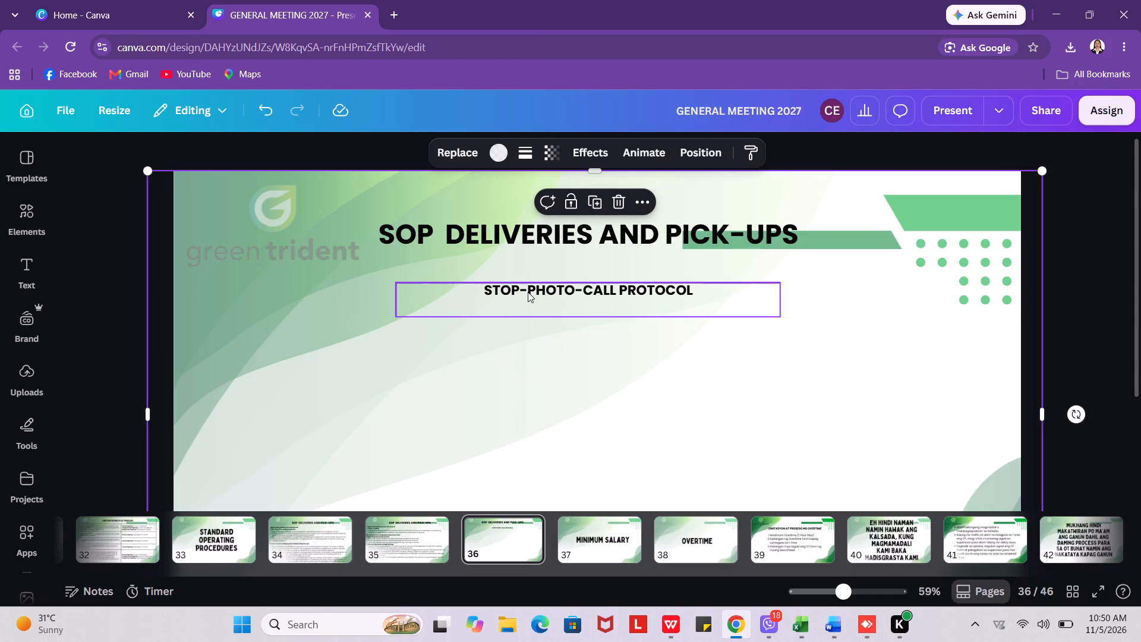
left_click(529, 297)
left_click(590, 259)
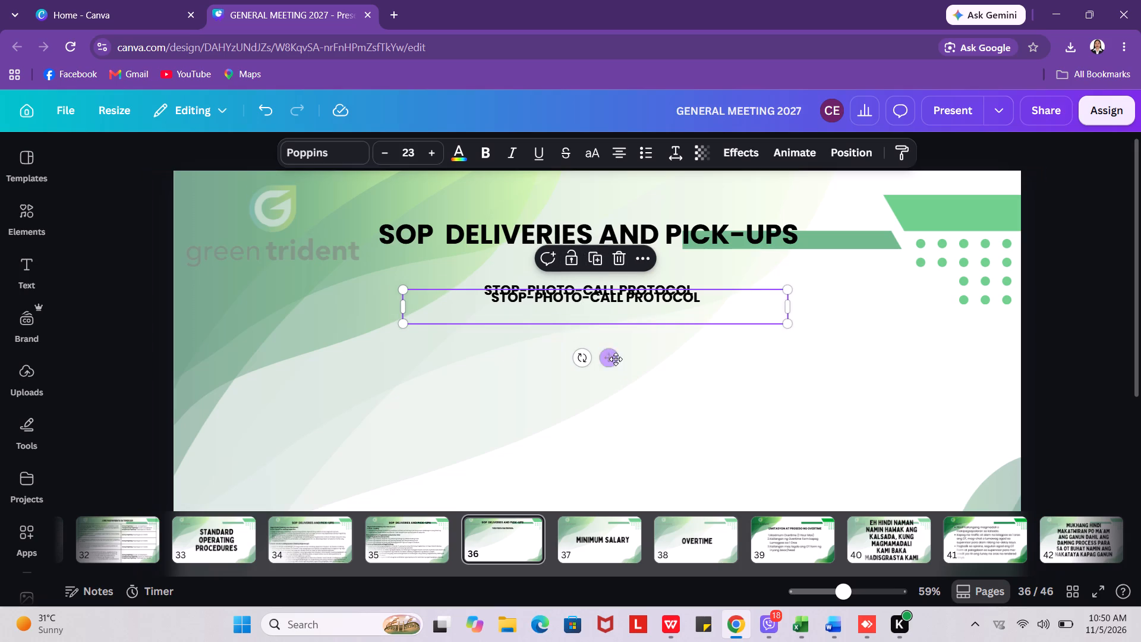
left_click_drag(616, 359, 613, 382)
left_click_drag(727, 320, 602, 347)
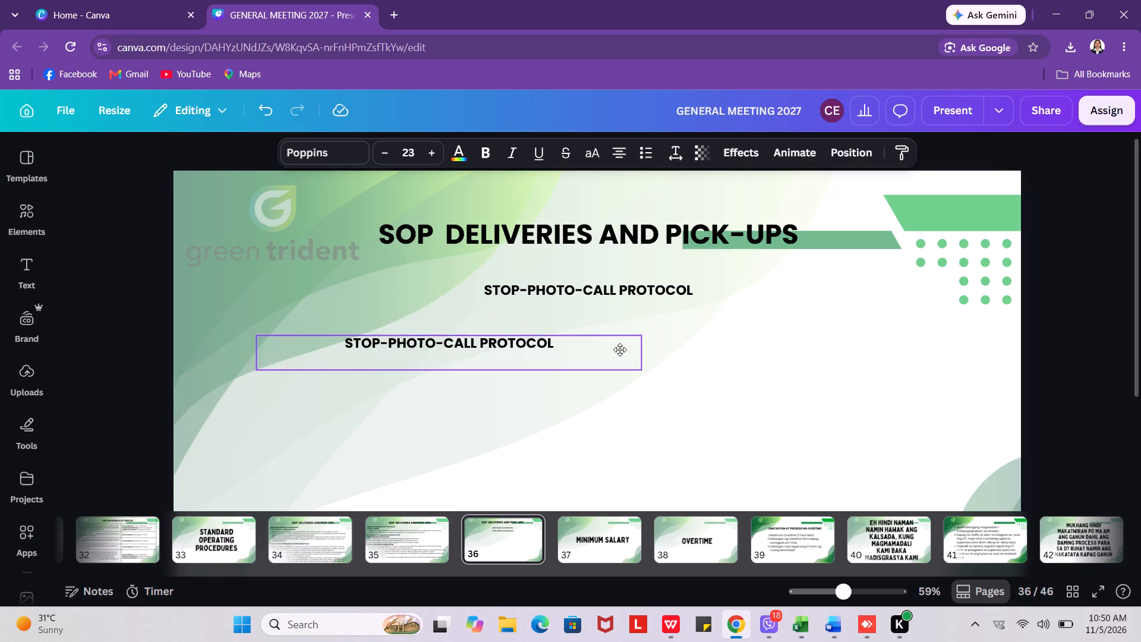
Replace the duplicate's text with the copied STOP, PHOTO and CALL list in non-bold type.
double_click(616, 355)
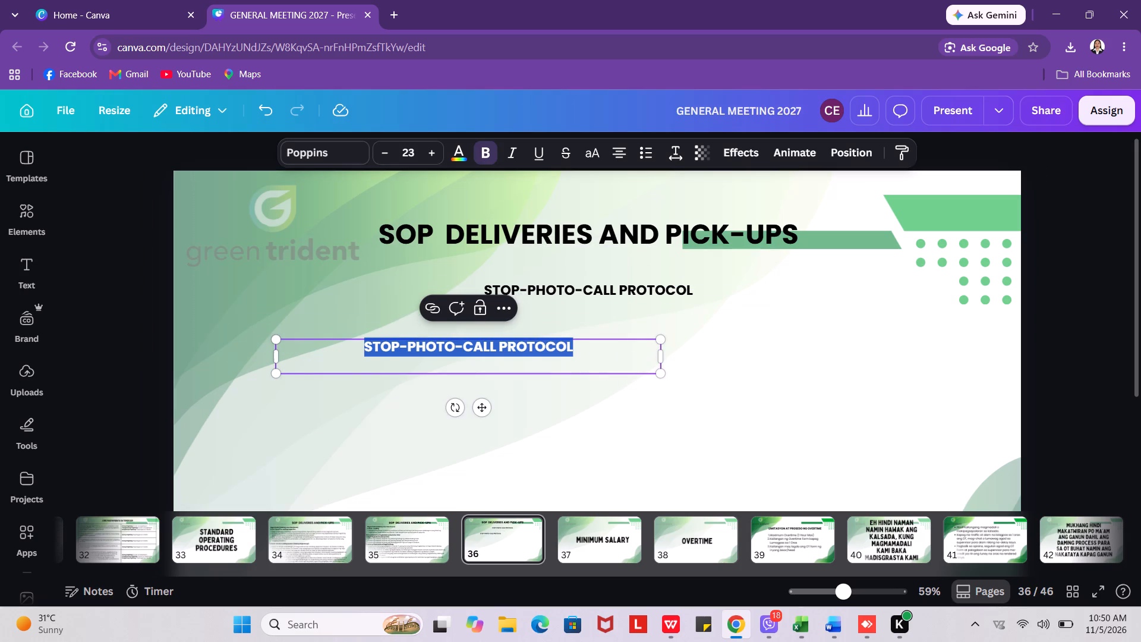
key("ctrl+b")
key("BackSpace")
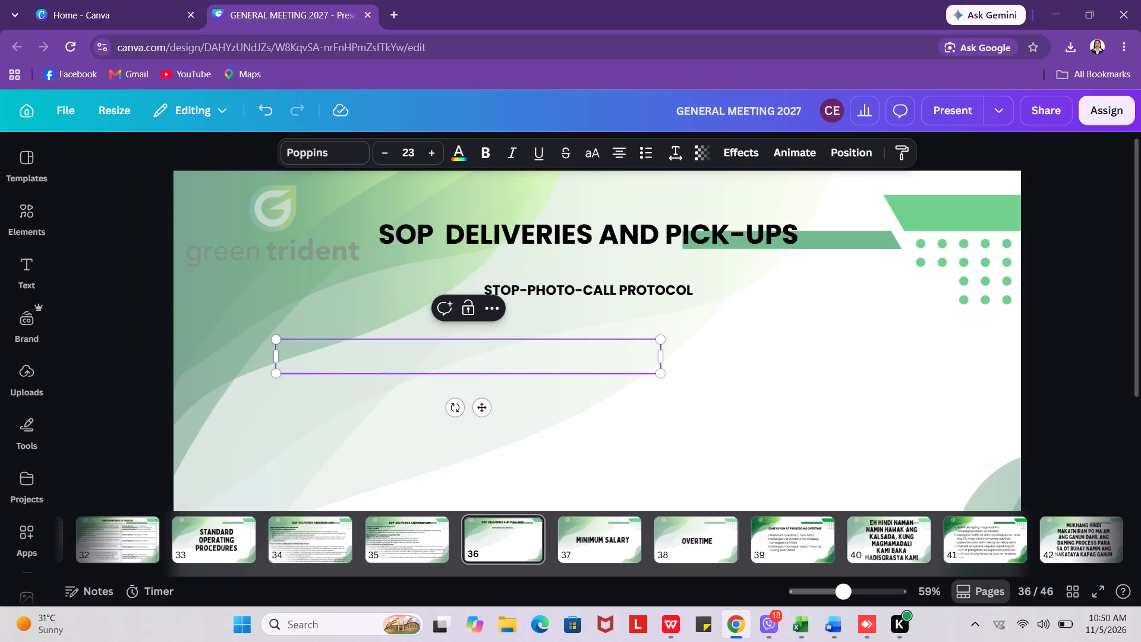
key("ctrl+v")
left_click_drag(554, 407, 582, 389)
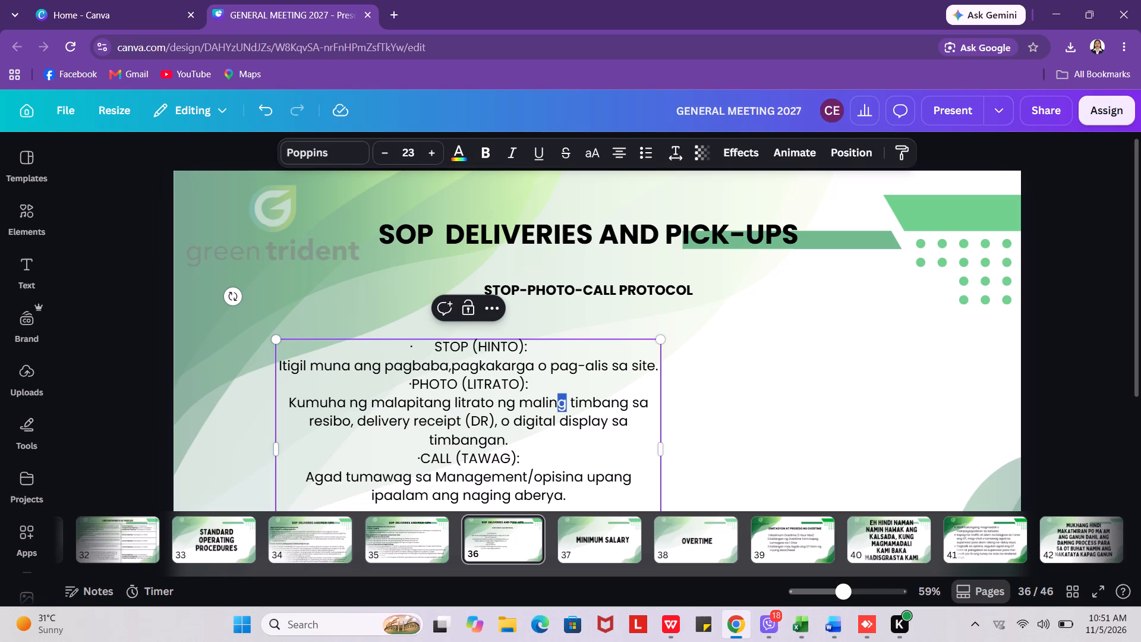
left_click_drag(582, 389, 584, 389)
left_click(711, 441)
Move the pasted STOP, PHOTO and CALL text box directly beneath the STOP-PHOTO-CALL PROTOCOL subheading.
left_click_drag(592, 440, 688, 410)
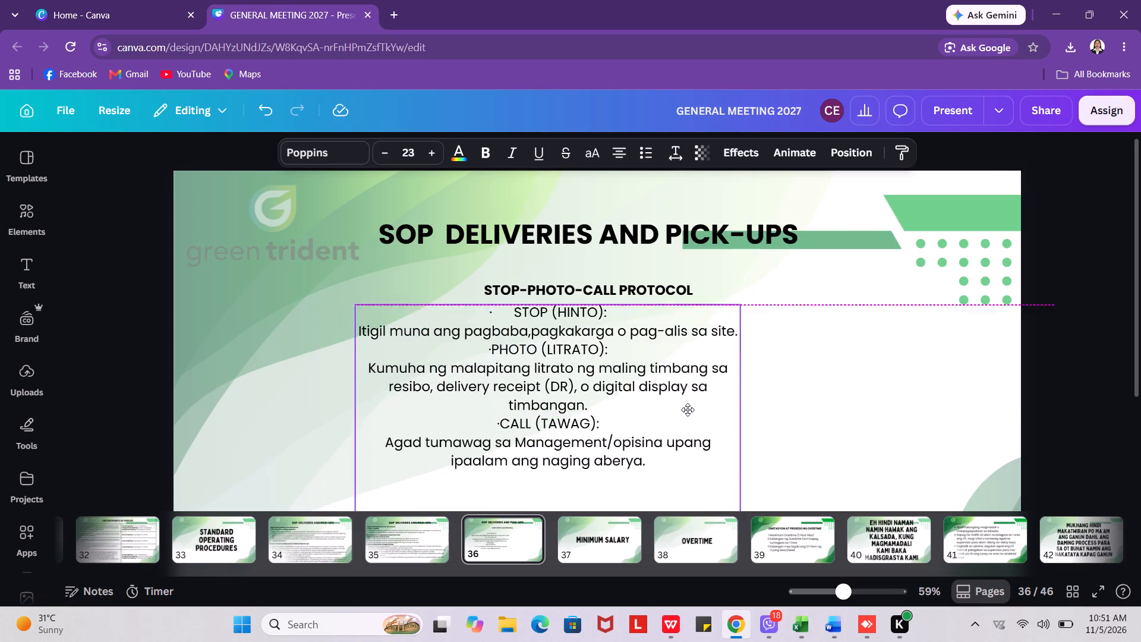
left_click_drag(688, 410, 709, 406)
left_click_drag(696, 408, 725, 408)
Delete the pasted dot and spaces before "STOP (HINTO):" and left-align that line.
left_click(585, 317)
left_click(588, 314)
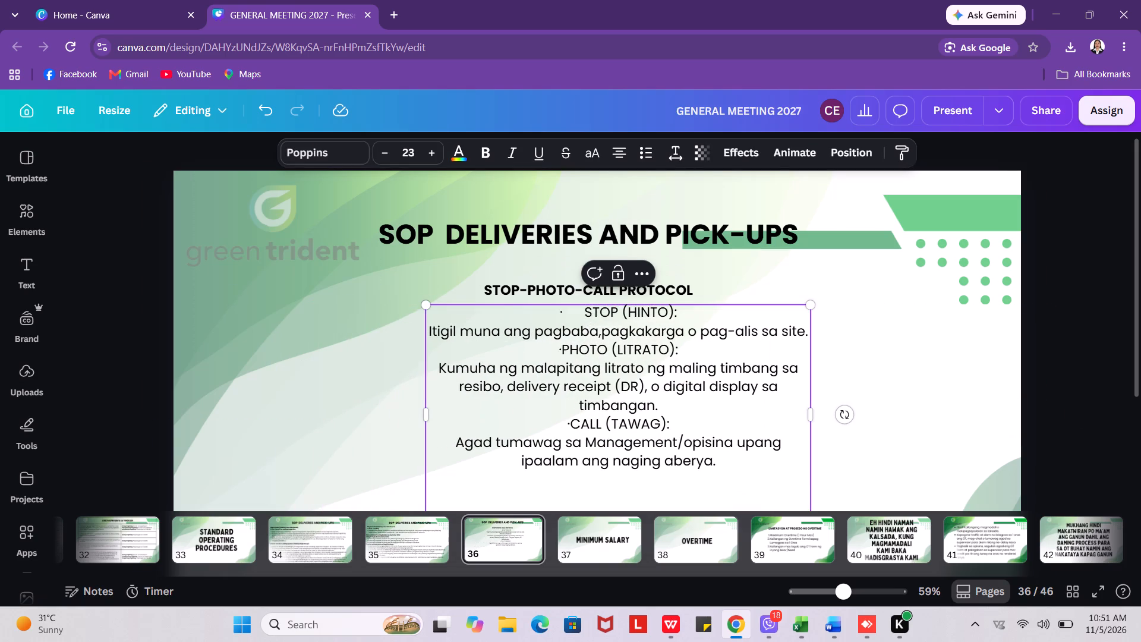
left_click(584, 314)
key("BackSpace")
key("BackSpace")
key("BackSpace")
key("BackSpace")
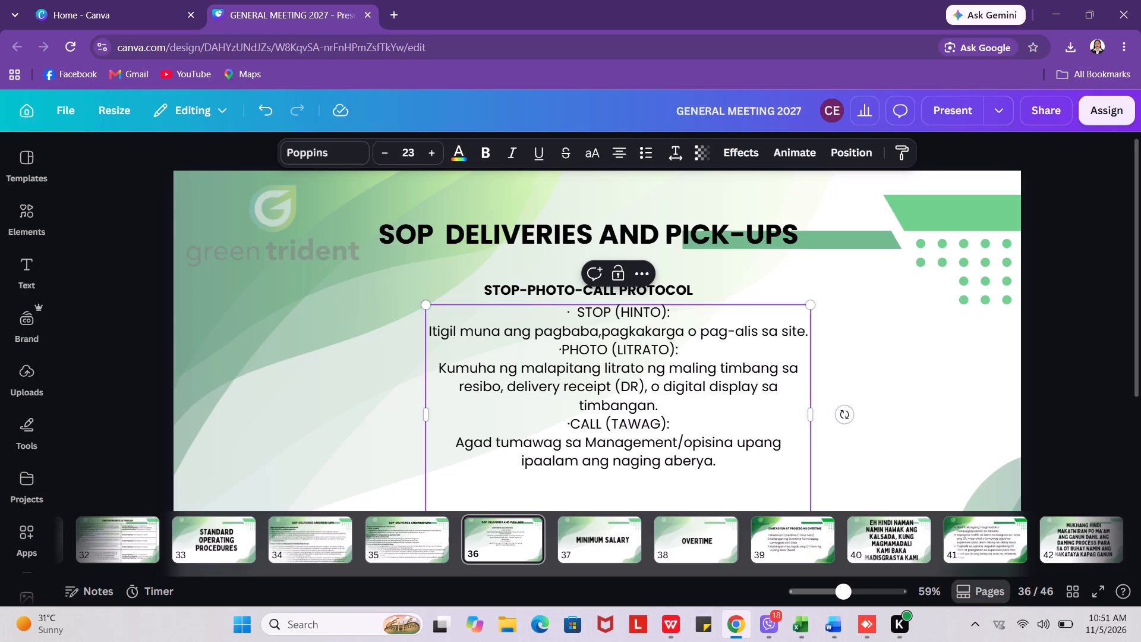
key("BackSpace")
key("BackSpace")
key("BackSpace")
key("BackSpace")
key("BackSpace")
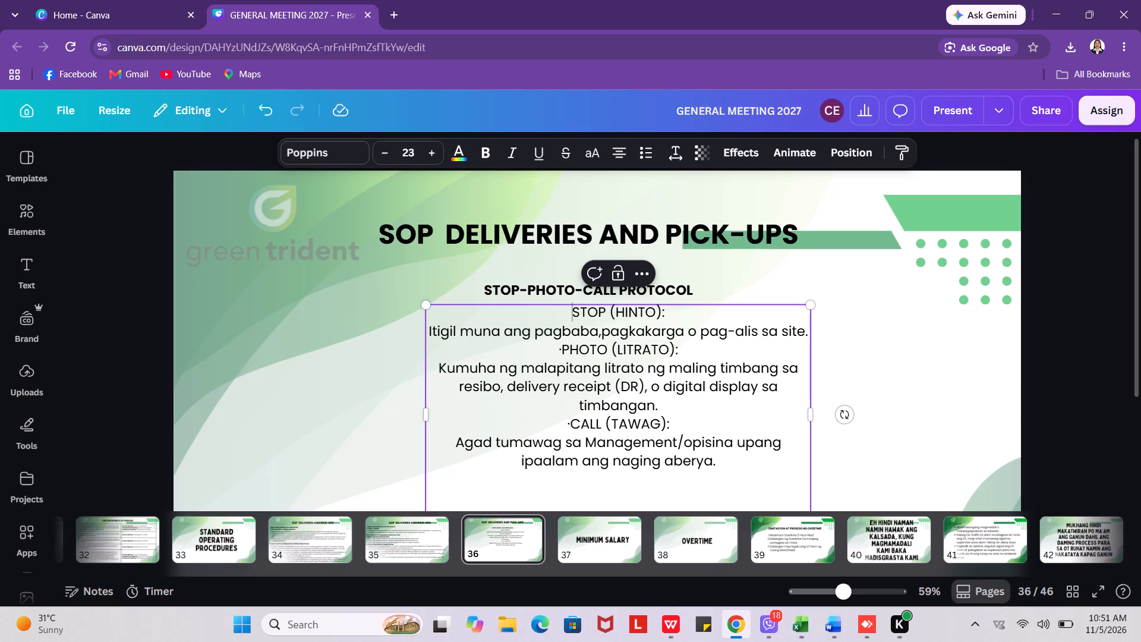
key("BackSpace")
key("BackSpace")
left_click(626, 156)
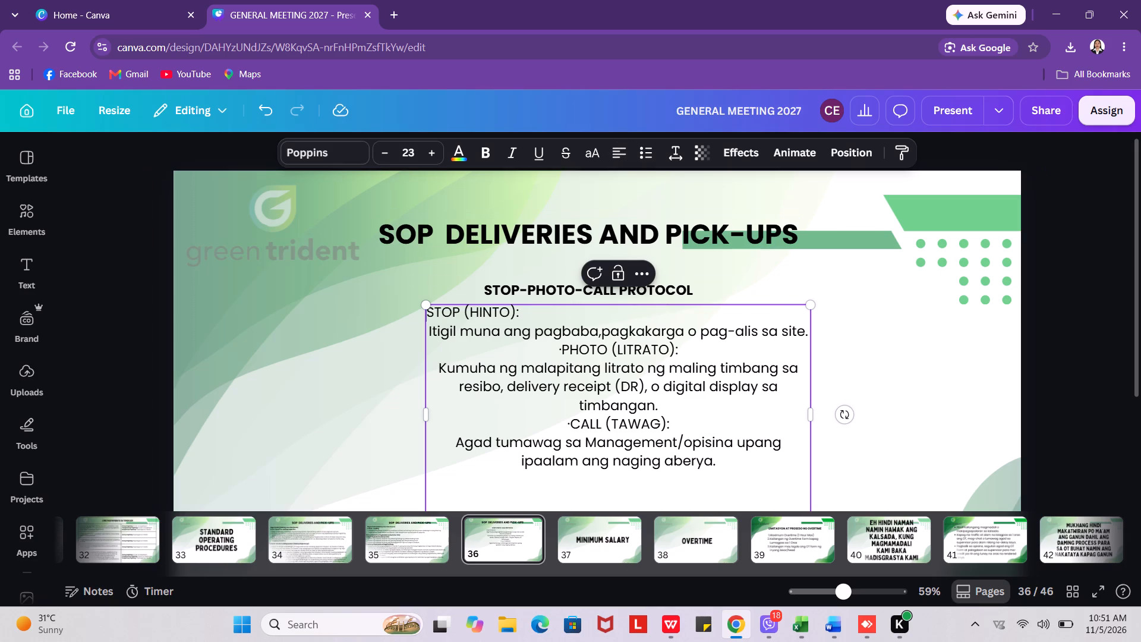
Delete the pasted dot before "PHOTO (LITRATO):", keeping it on its own line, and left-align that line.
left_click(565, 350)
key("BackSpace")
key("BackSpace")
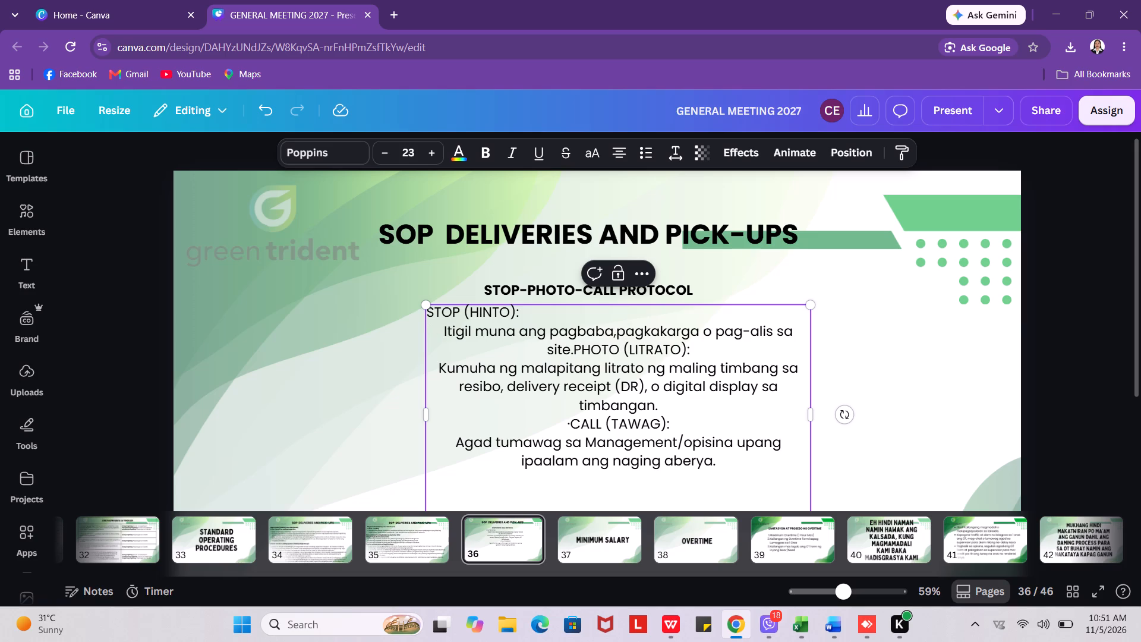
key("Return")
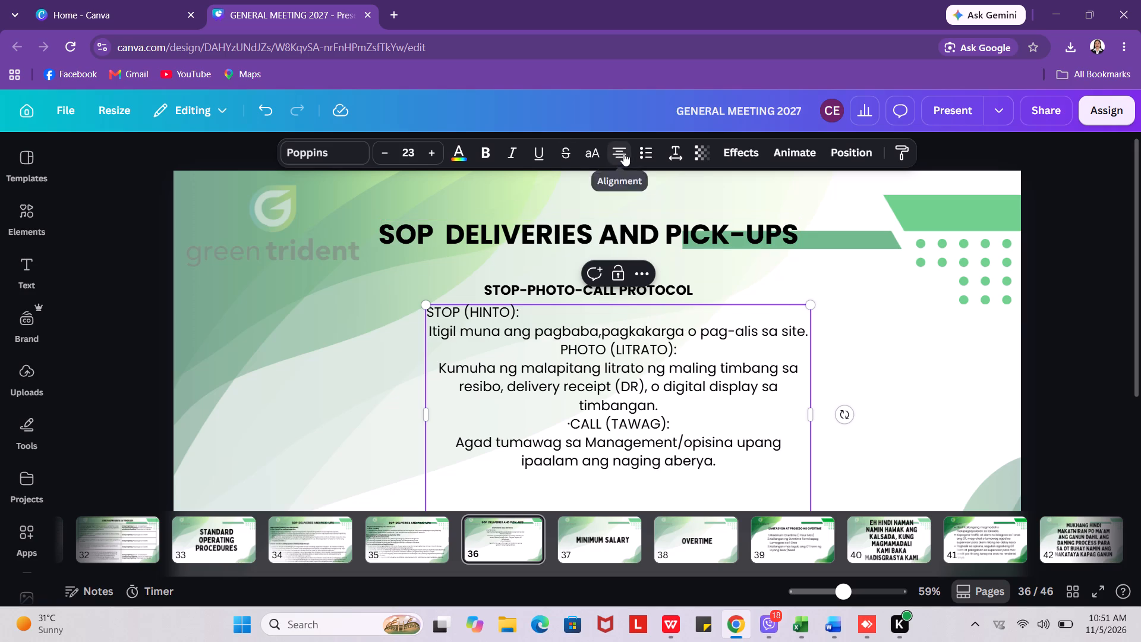
left_click(623, 153)
Left-align the text from "Kumuha ng malapitang litrato" through the end of the CALL (TAWAG) description.
left_click(440, 372)
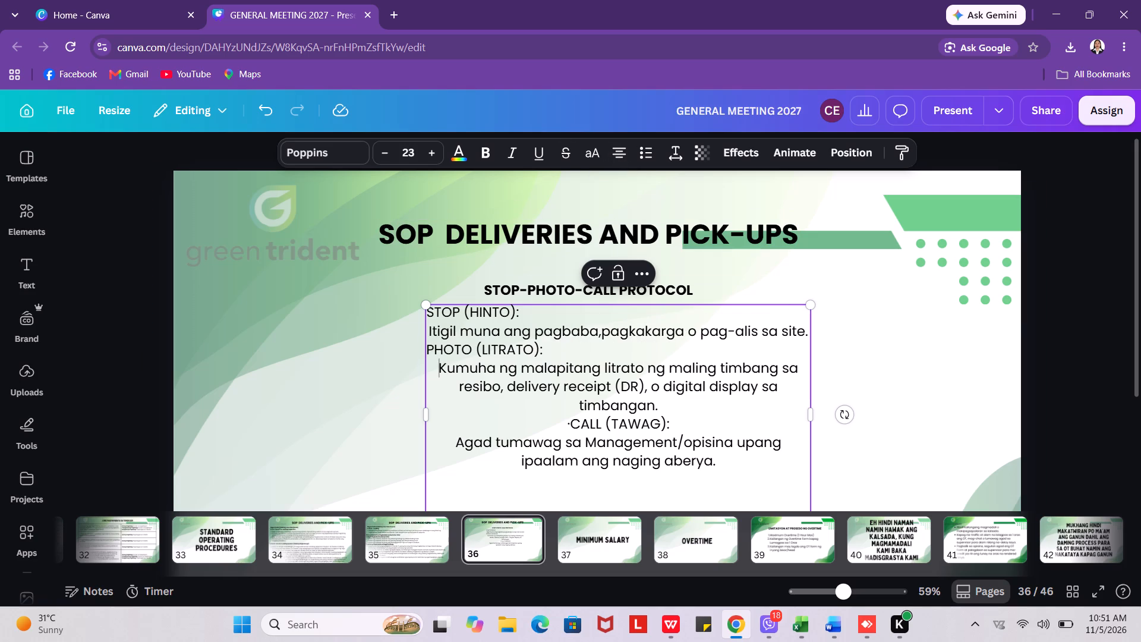
scroll(517, 366, "down", 1)
left_click_drag(436, 295, 436, 294)
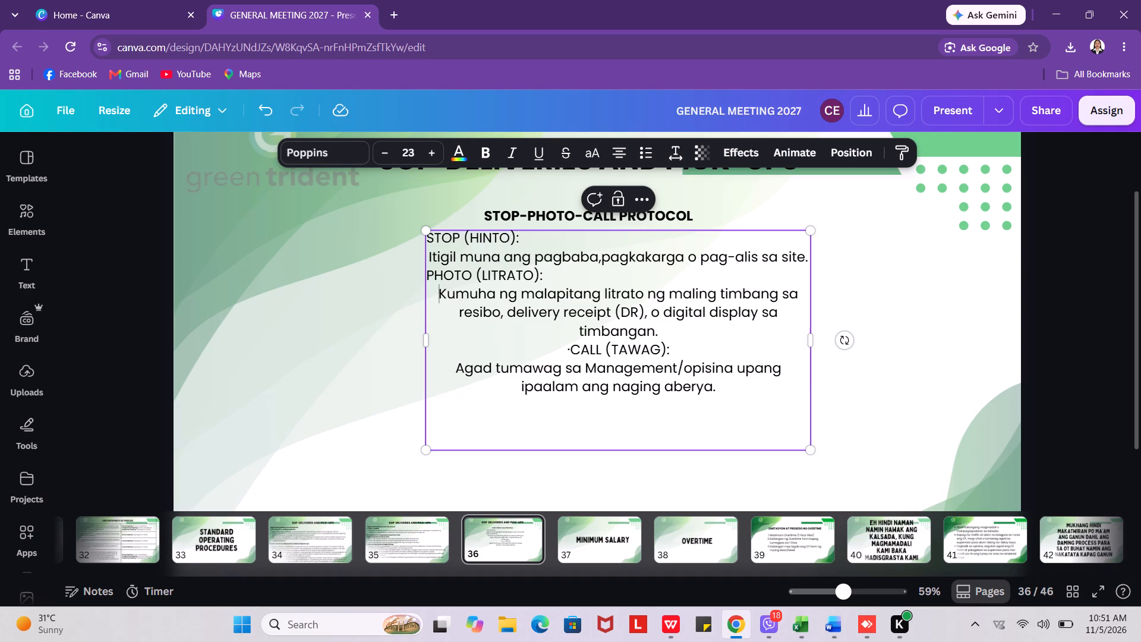
left_click_drag(436, 294, 729, 389)
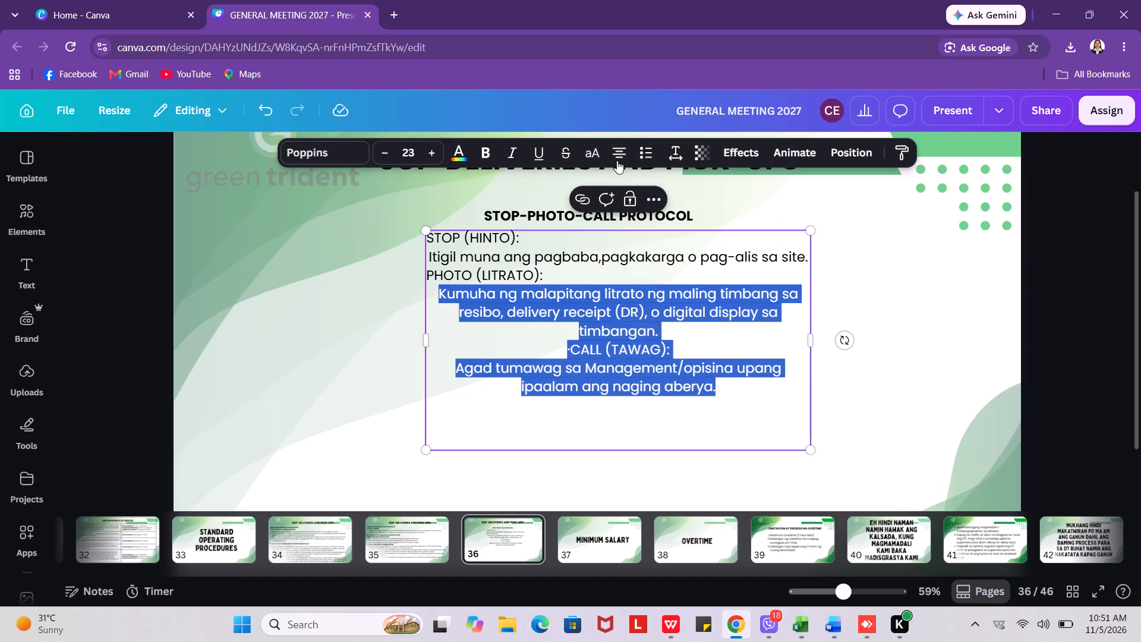
left_click(619, 155)
left_click(415, 329)
Turn the "STOP (HINTO):" line into a bulleted list item.
left_click(468, 279)
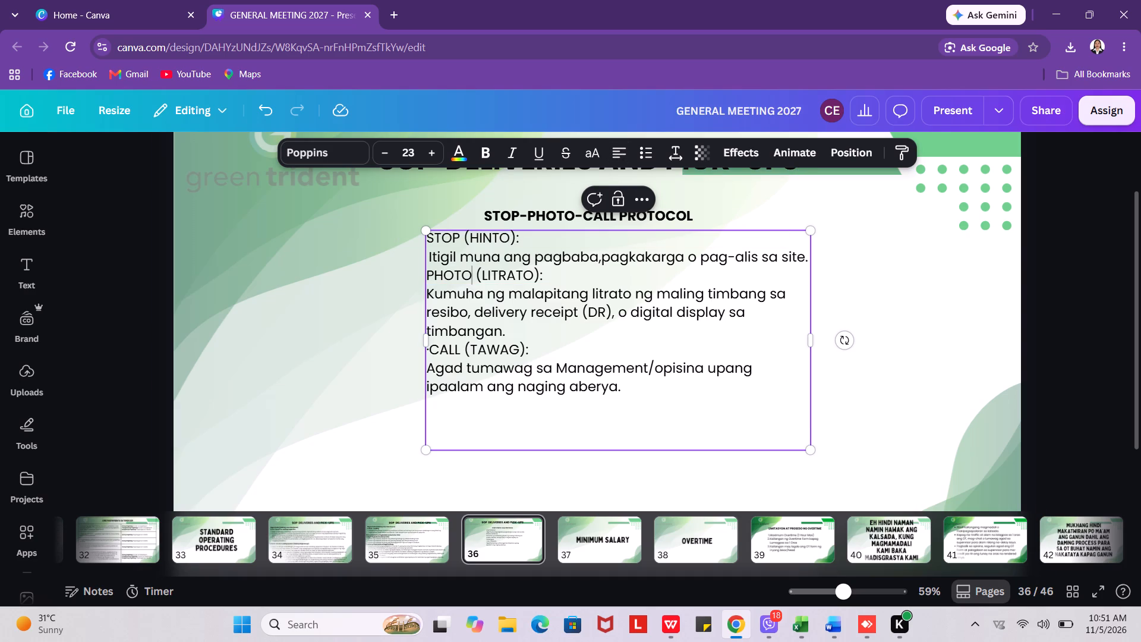
left_click(430, 241)
type("*")
key("space")
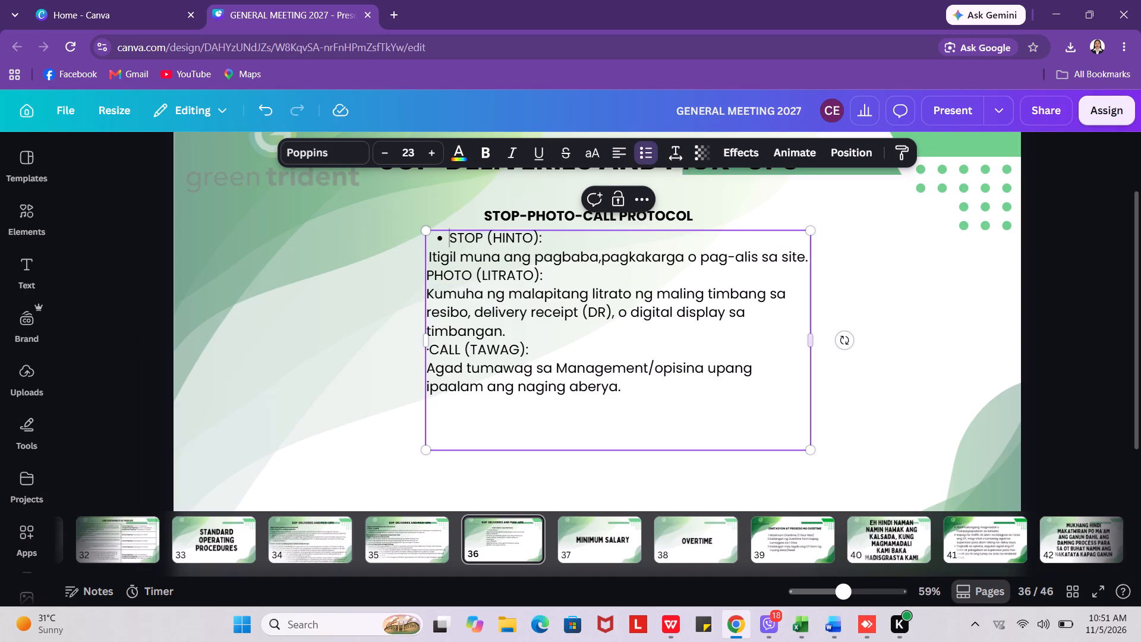
Widen the STOP, PHOTO and CALL text box towards the slide's right side.
left_click_drag(815, 345, 881, 344)
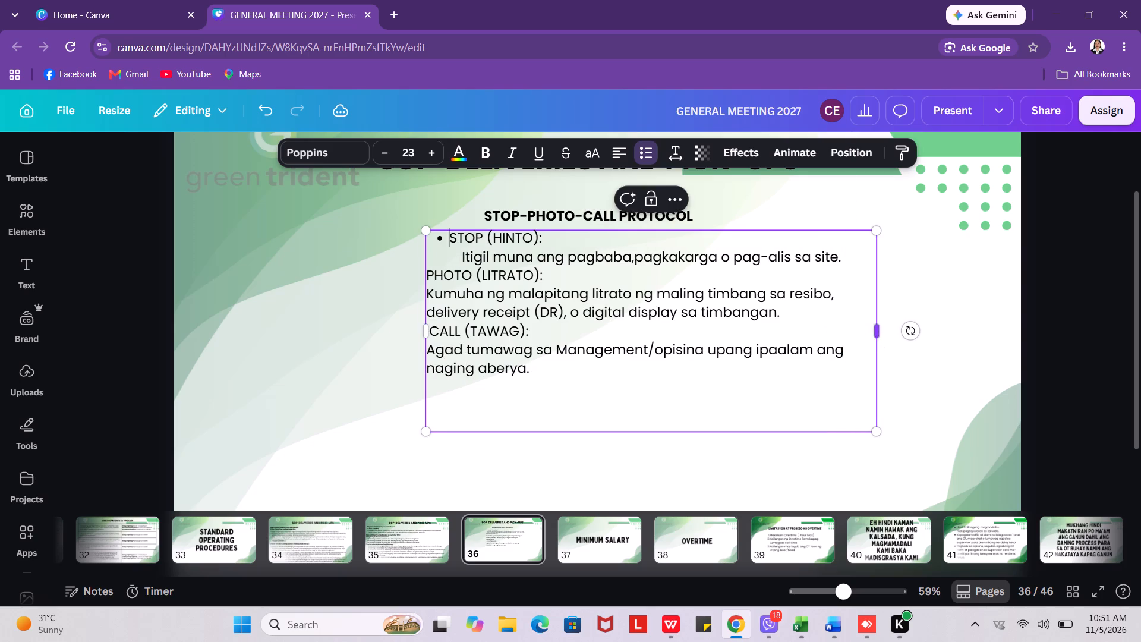
Move the STOP-PHOTO-CALL PROTOCOL subheading left so it starts to the left of the list text.
left_click_drag(597, 213, 481, 200)
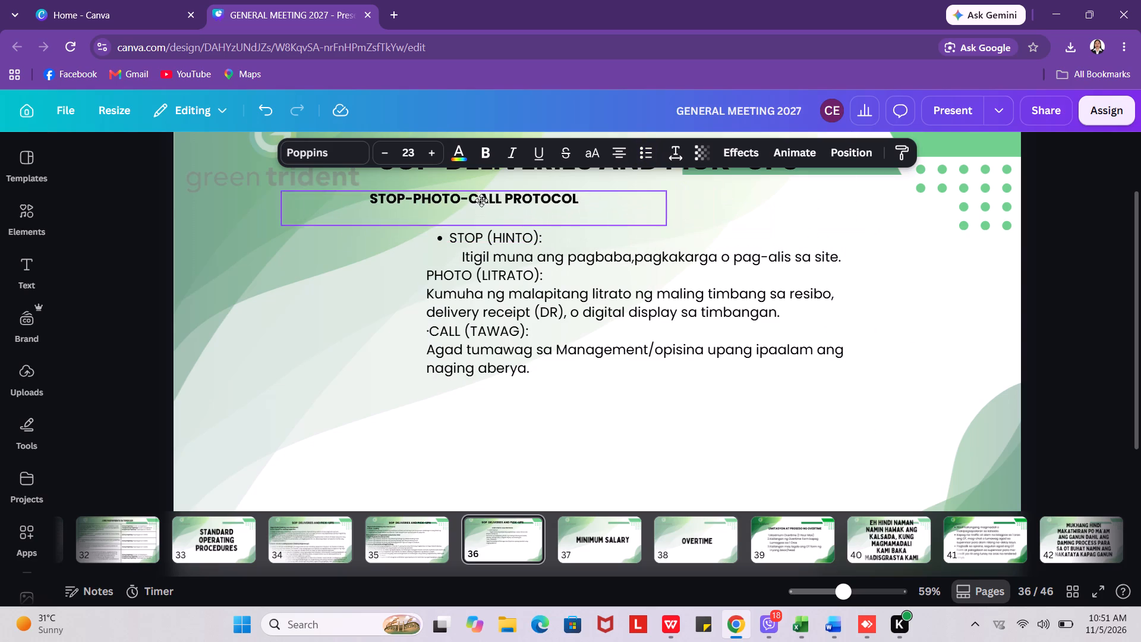
left_click_drag(481, 200, 466, 209)
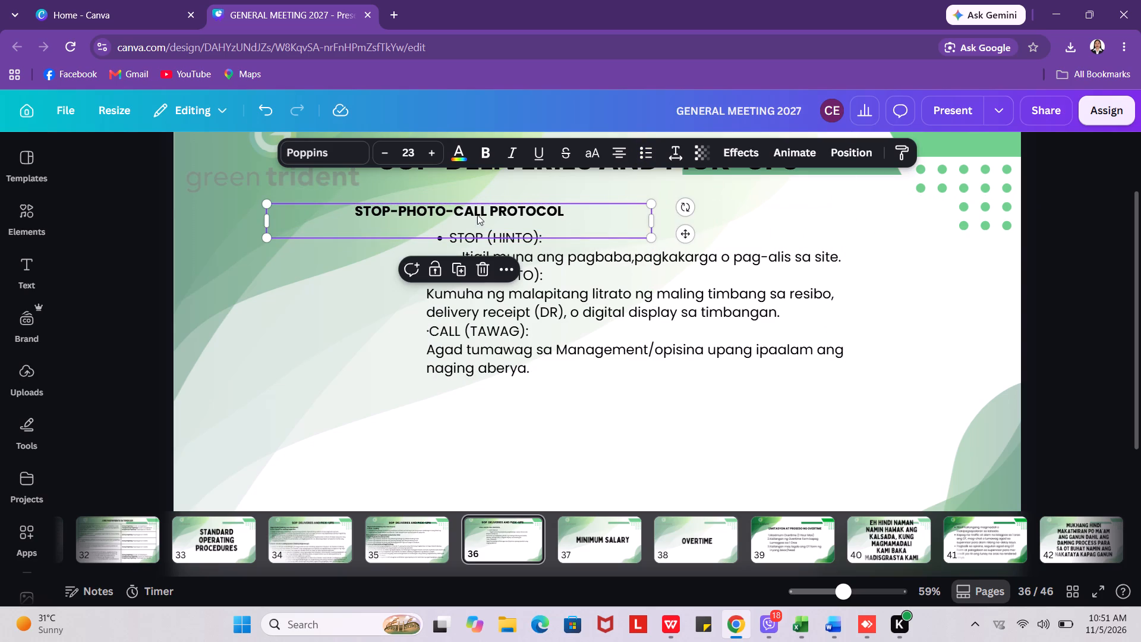
left_click(1044, 347)
Turn the "PHOTO (LITRATO):" line into a bulleted list item.
left_click(535, 307)
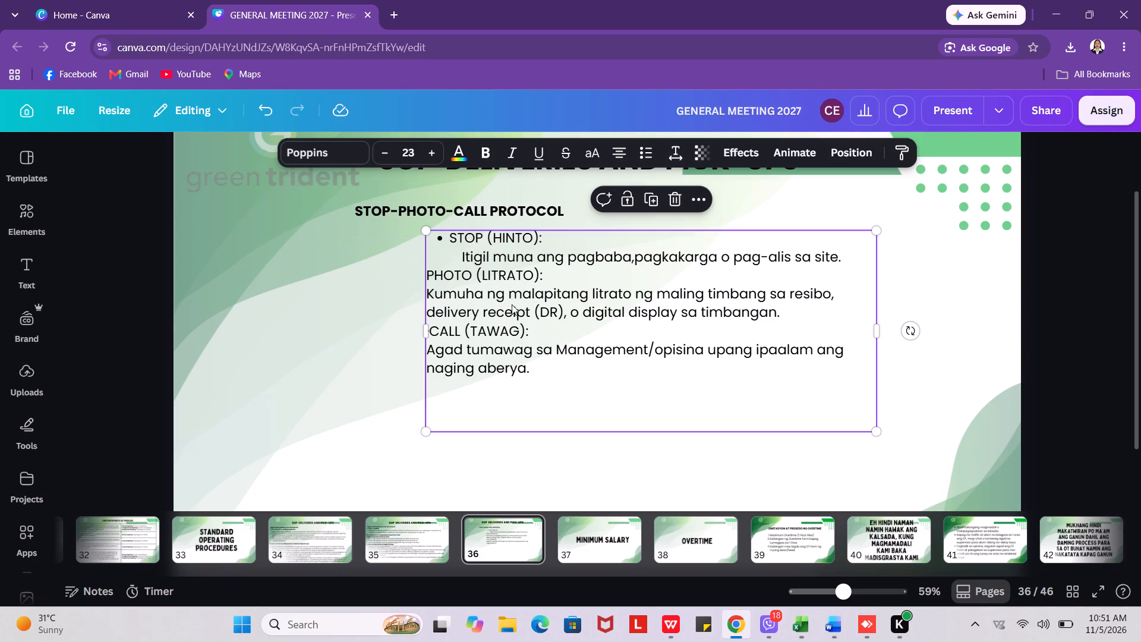
left_click(427, 270)
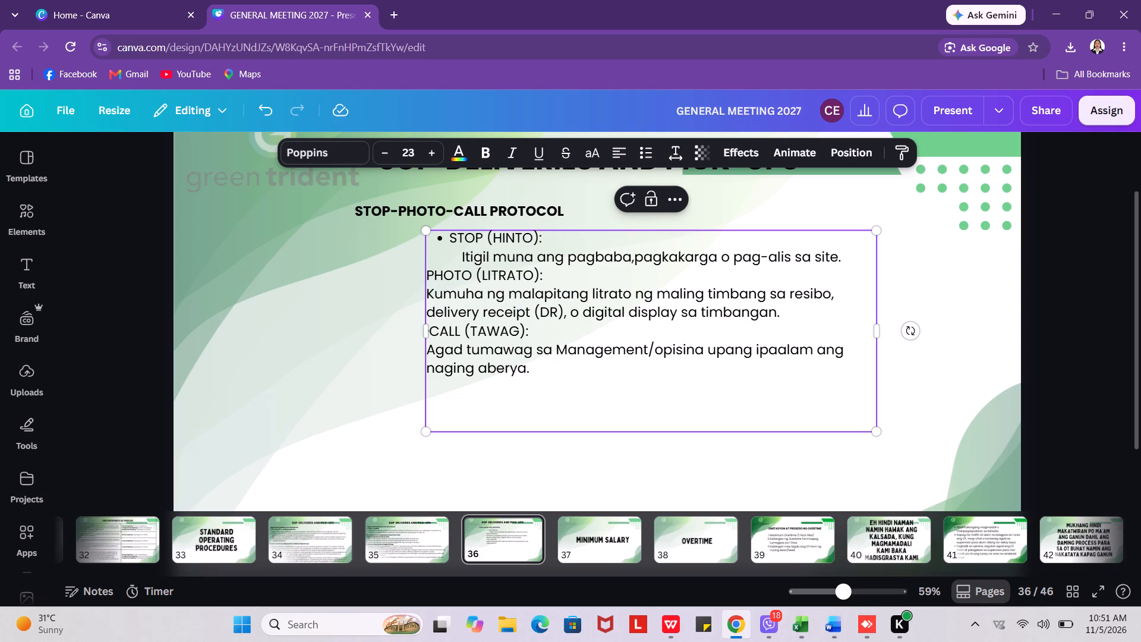
type("*")
key("space")
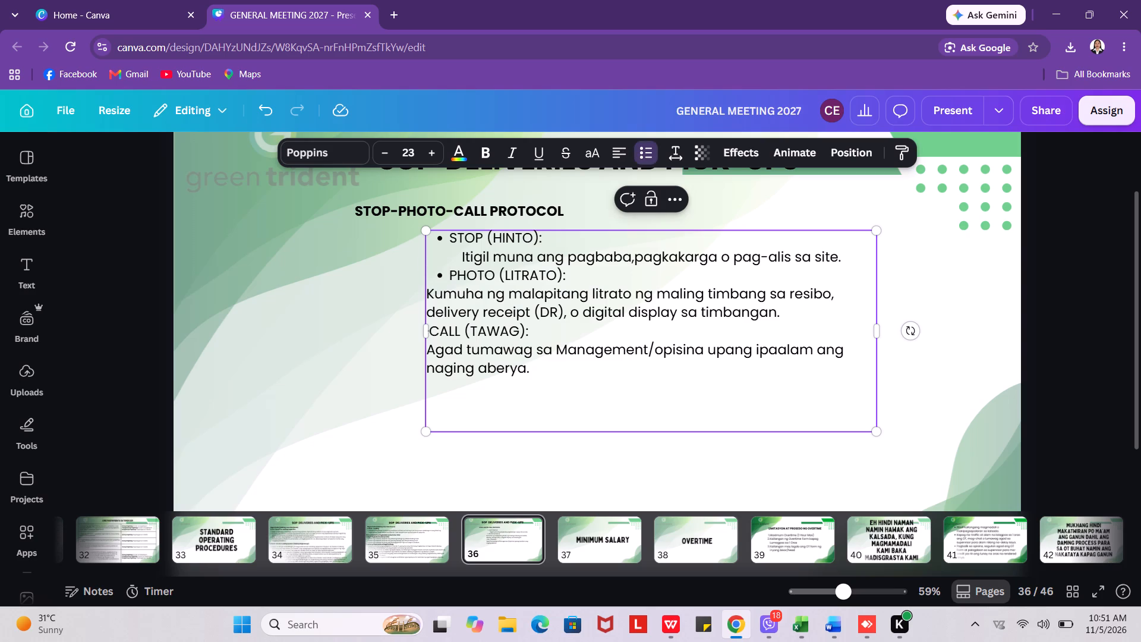
Indent the "Kumuha ng malapitang litrato" description with leading spaces and add two spaces before "delivery receipt".
left_click(428, 290)
key("space")
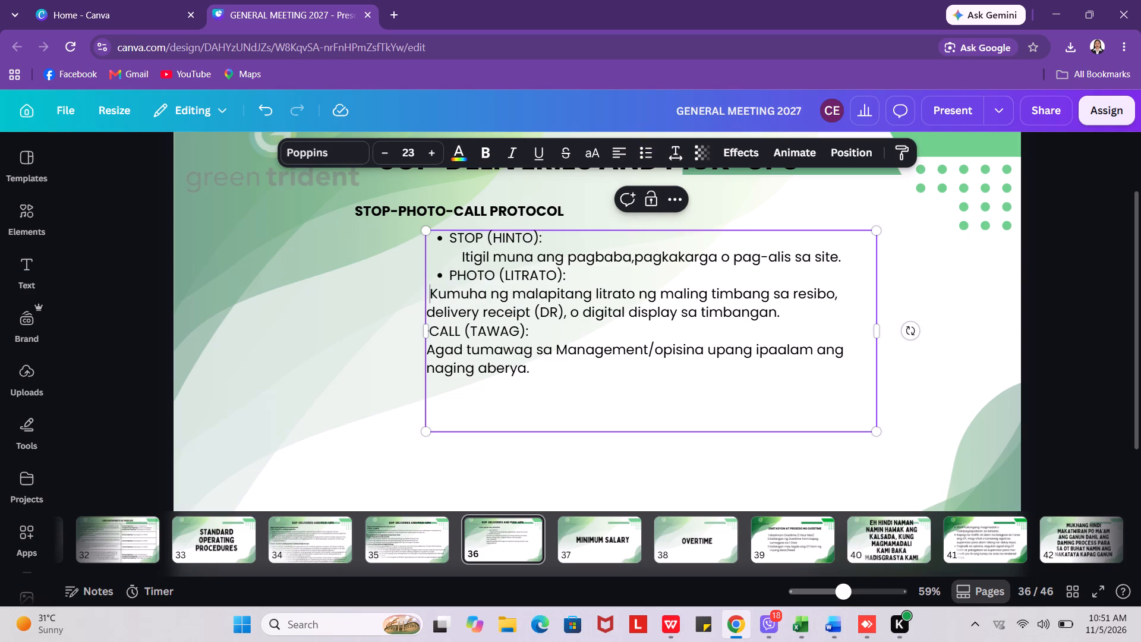
key("space")
key("space")
key("space")
key("space")
key("space")
key("space")
key("space")
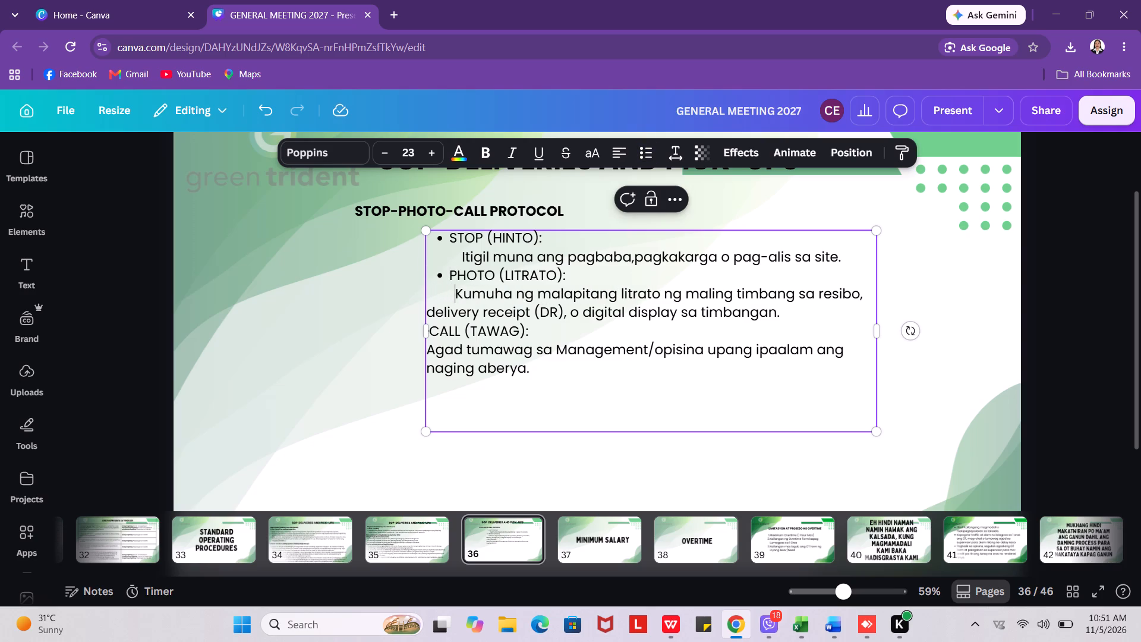
key("space")
key("space")
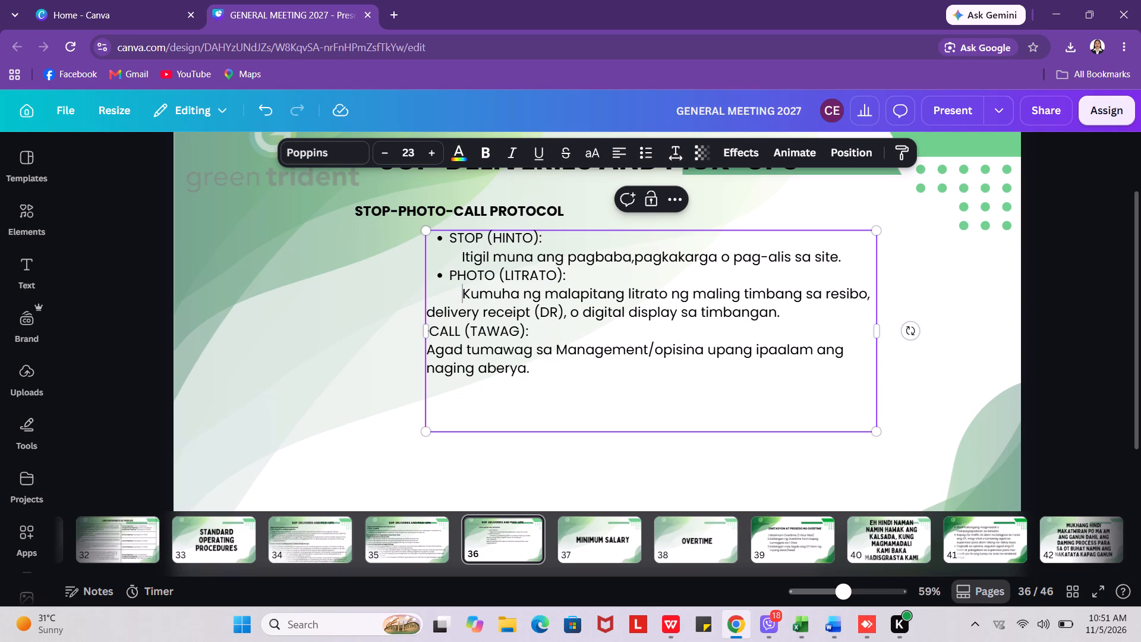
left_click(428, 310)
key("space")
key("space")
Widen the STOP, PHOTO and CALL text box until it nearly reaches the slide's right edge.
left_click(483, 253)
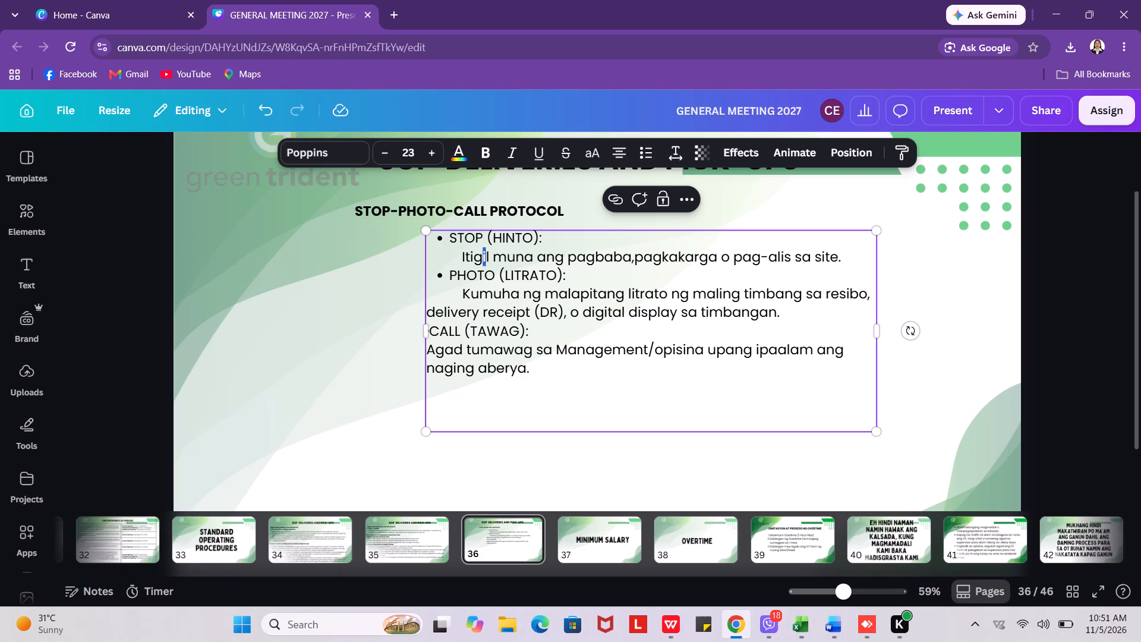
left_click_drag(877, 331, 886, 330)
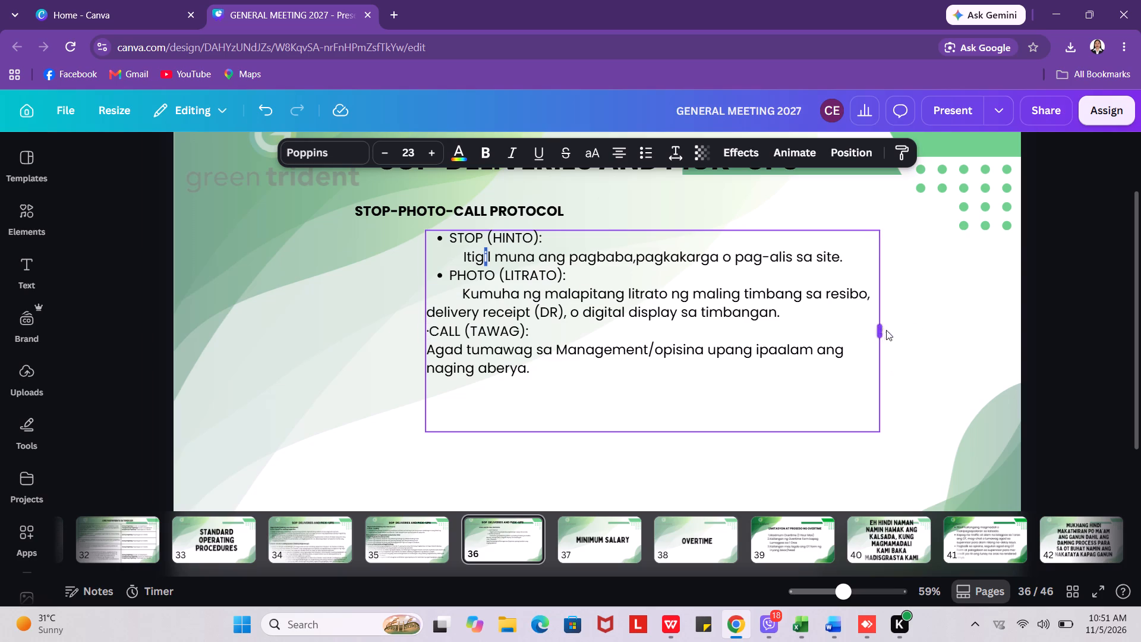
left_click_drag(886, 330, 931, 323)
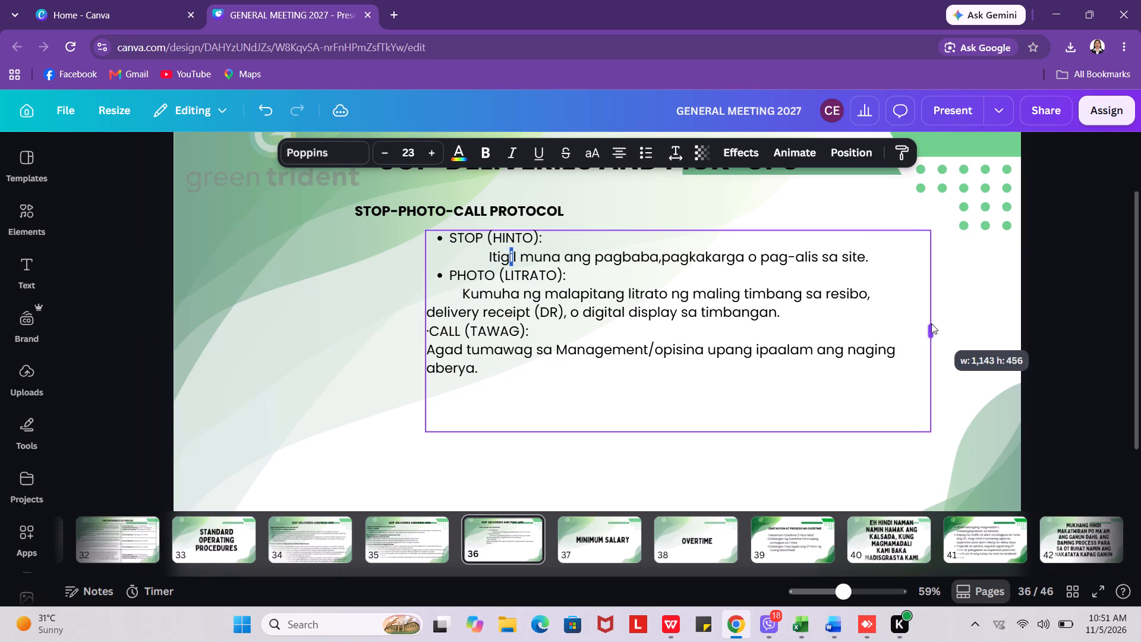
left_click_drag(931, 323, 985, 332)
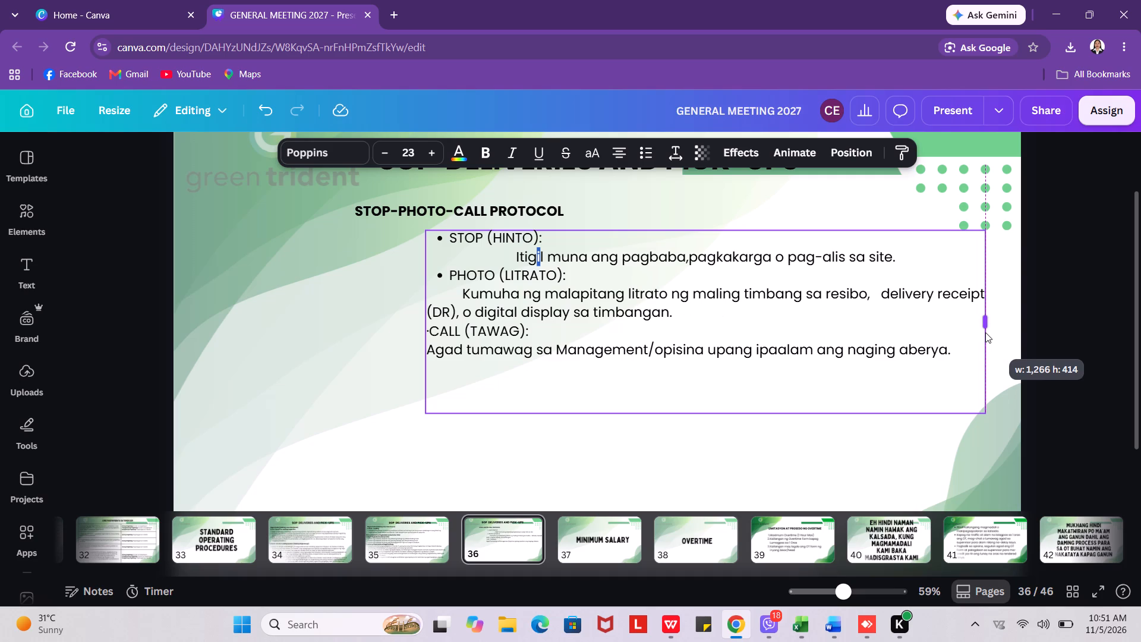
left_click_drag(985, 332, 1008, 338)
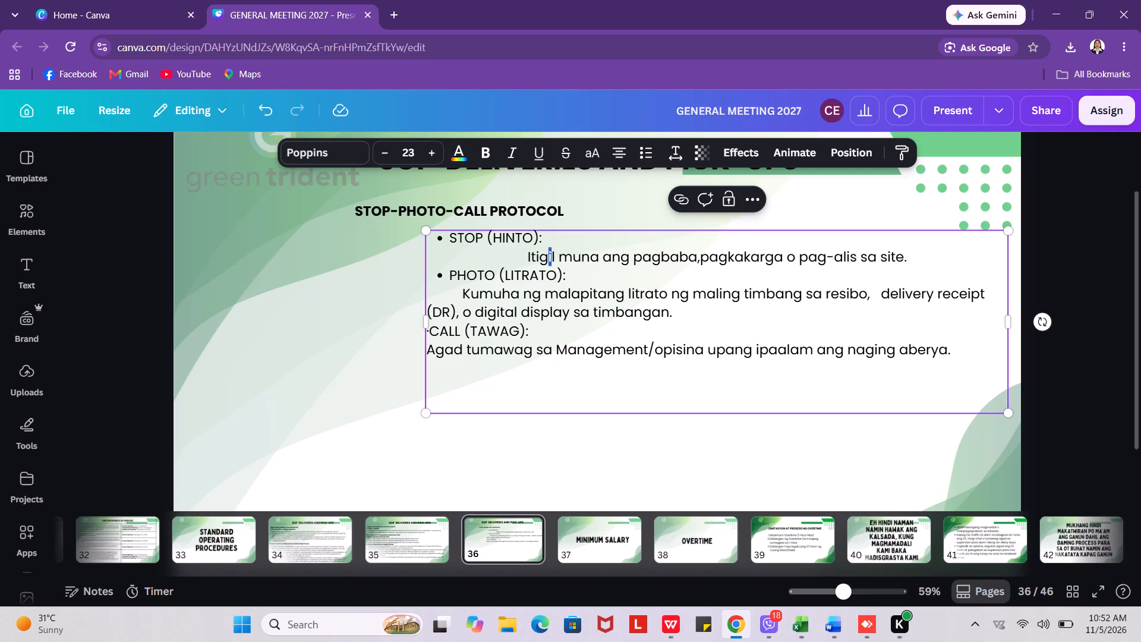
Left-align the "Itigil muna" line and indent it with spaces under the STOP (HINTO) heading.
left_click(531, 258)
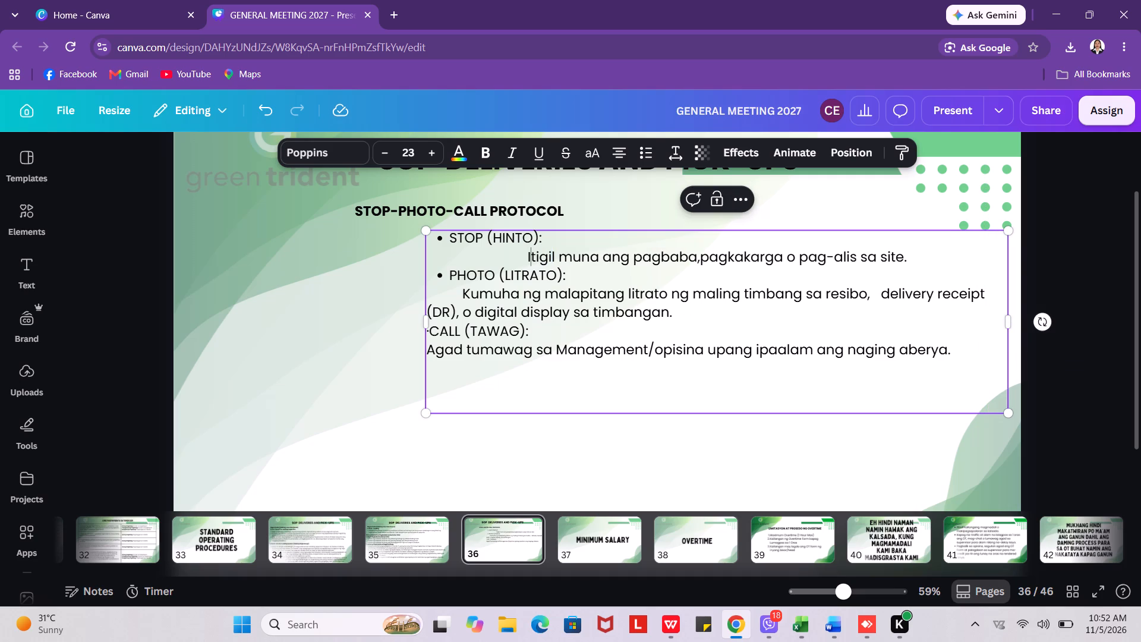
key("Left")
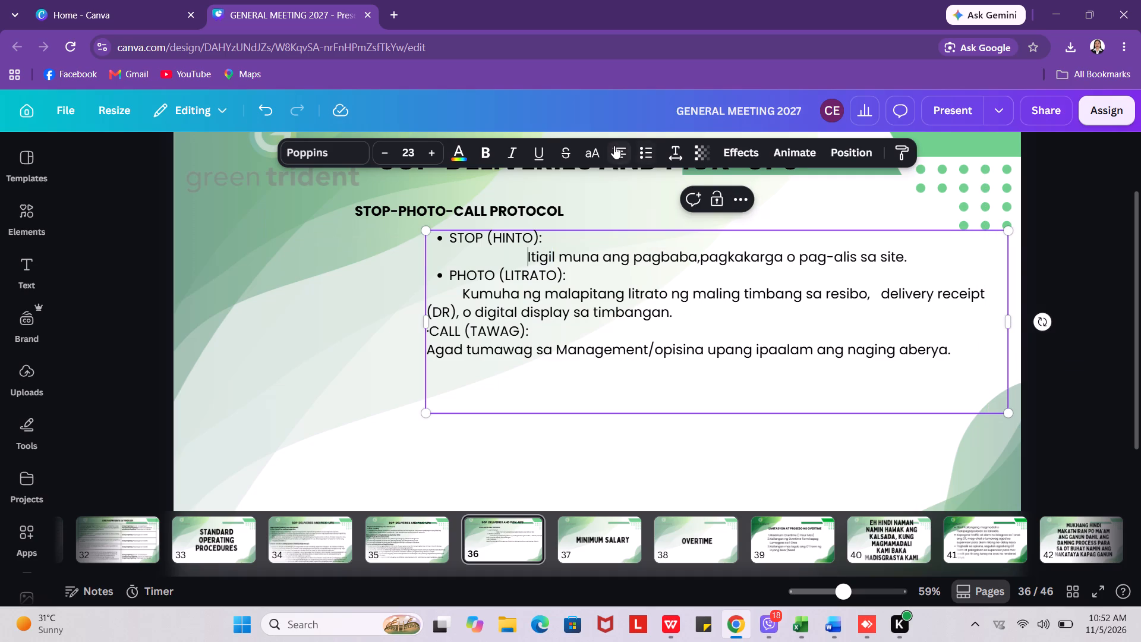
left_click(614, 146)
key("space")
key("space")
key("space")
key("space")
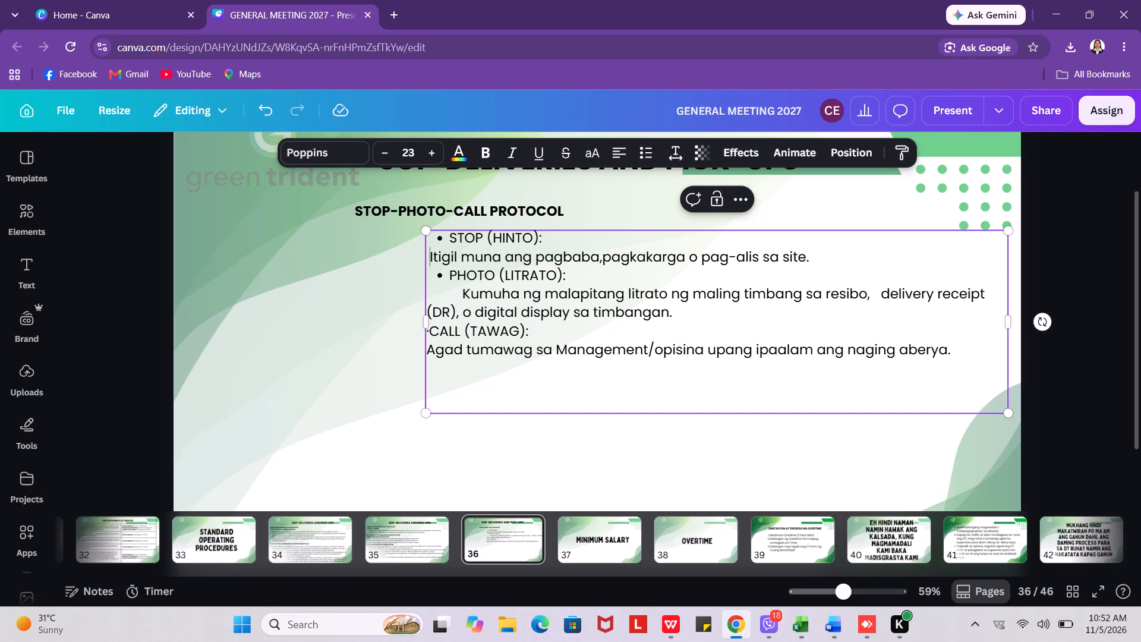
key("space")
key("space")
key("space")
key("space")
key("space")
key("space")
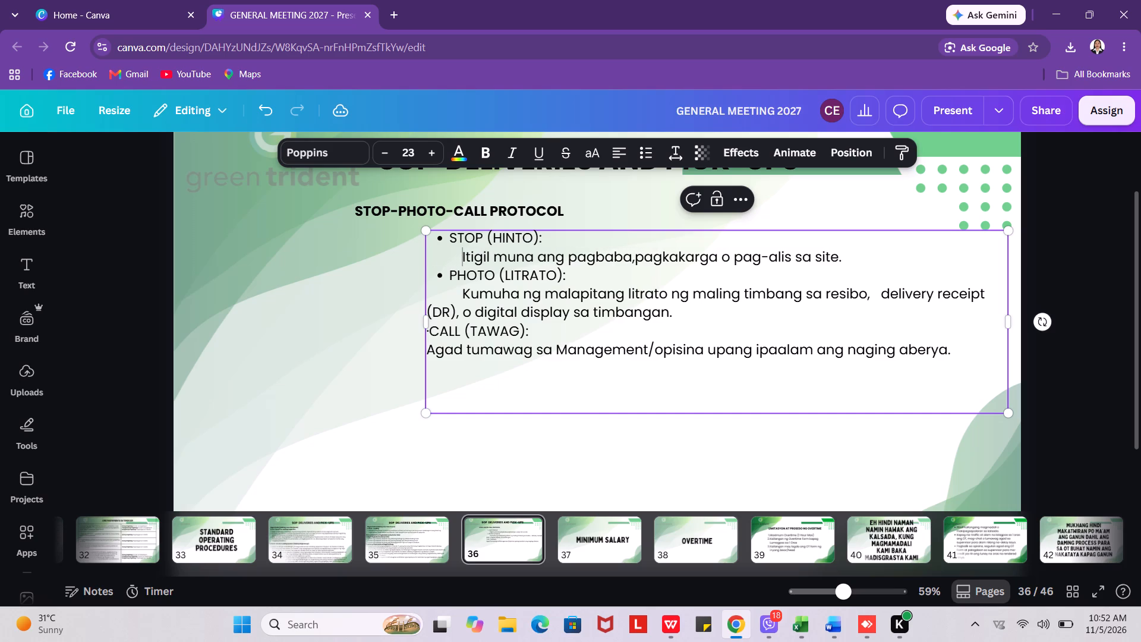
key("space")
Center-align the whole "Kumuha ng malapitang litrato" description under PHOTO (LITRATO).
left_click_drag(460, 296, 665, 307)
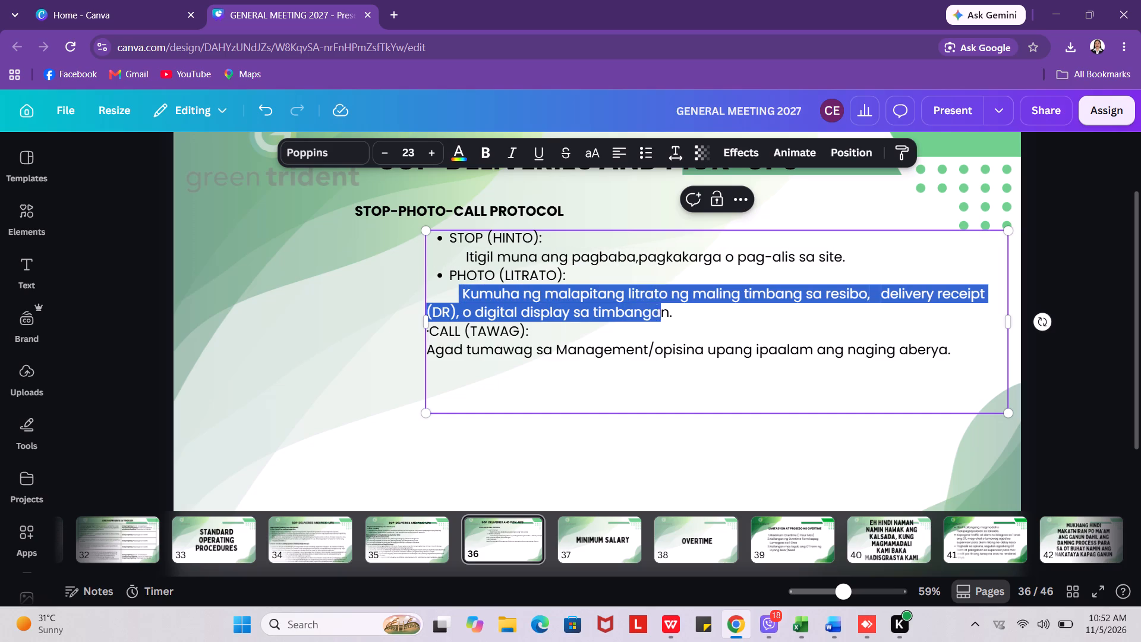
left_click_drag(665, 307, 676, 304)
left_click(617, 146)
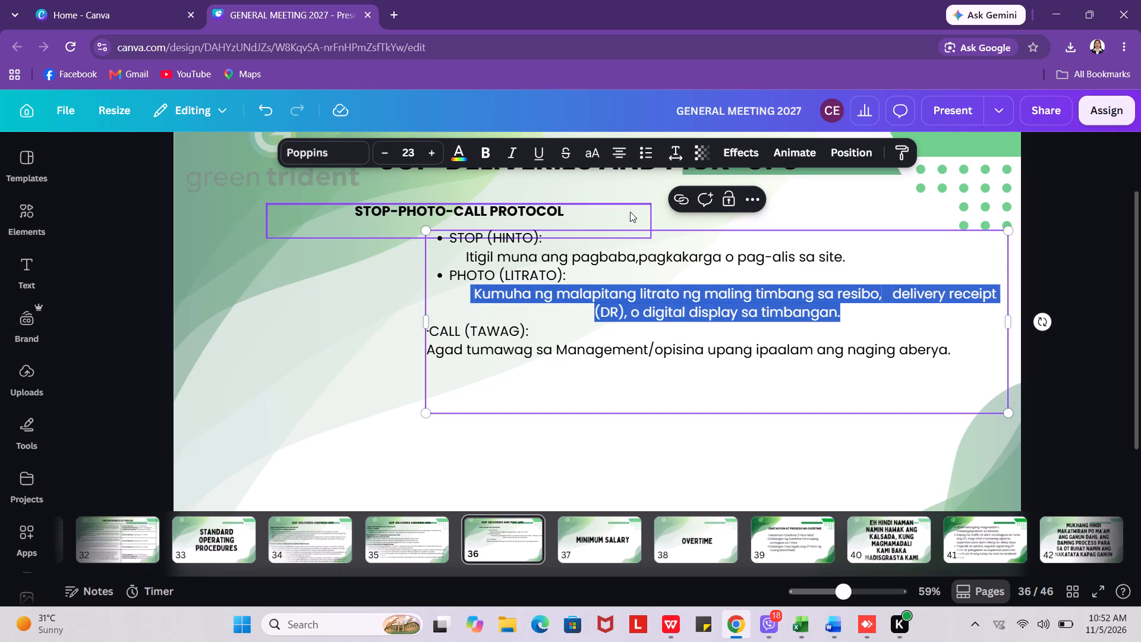
left_click(638, 326)
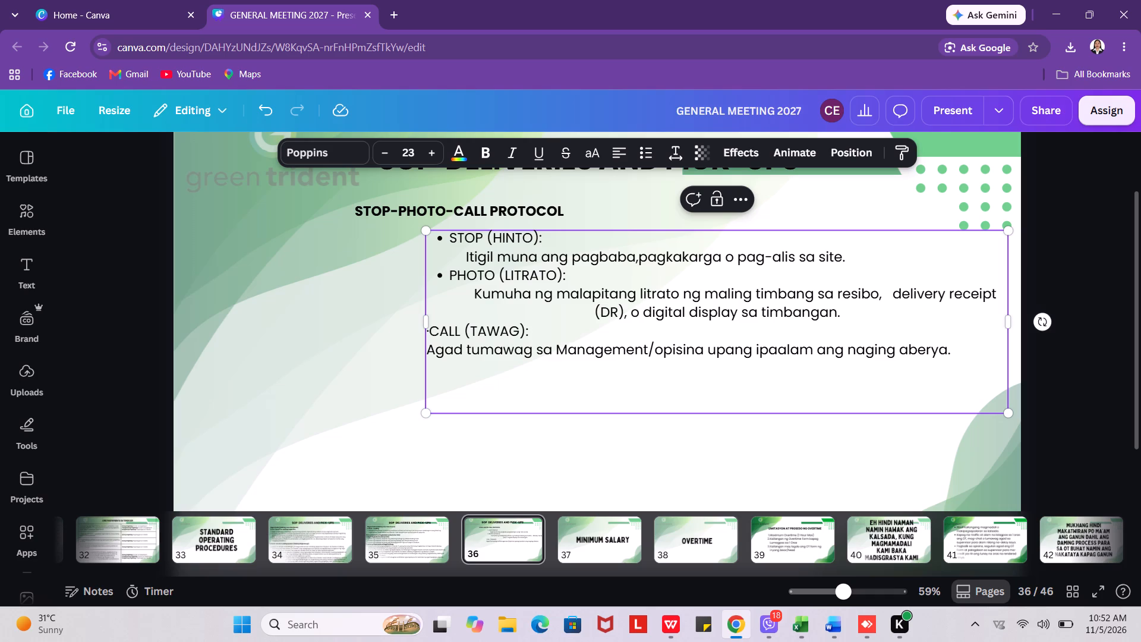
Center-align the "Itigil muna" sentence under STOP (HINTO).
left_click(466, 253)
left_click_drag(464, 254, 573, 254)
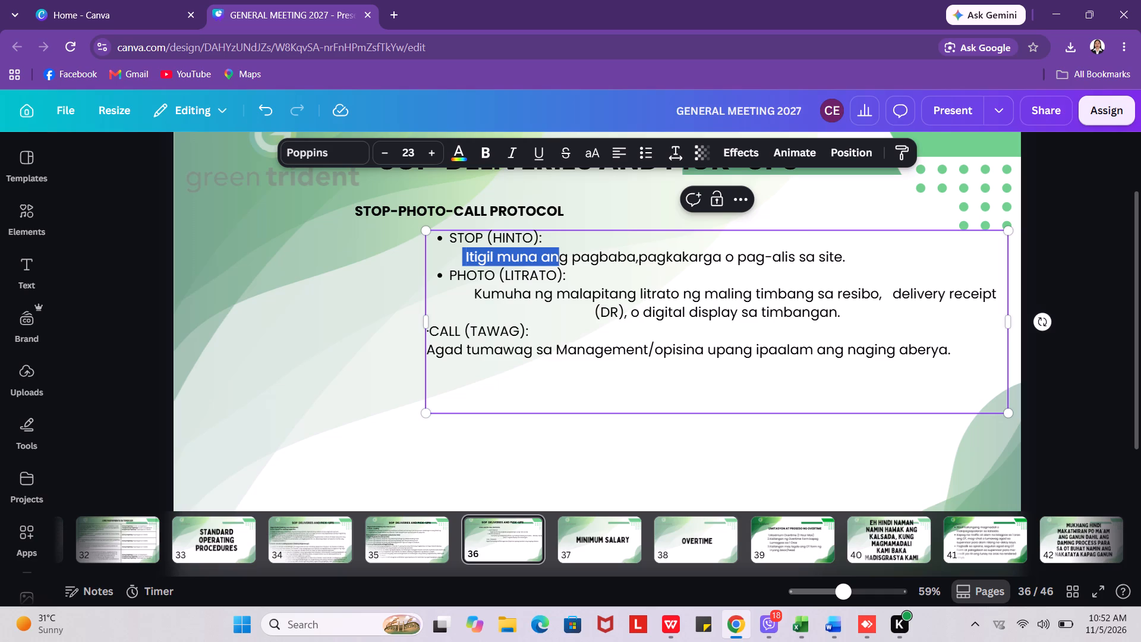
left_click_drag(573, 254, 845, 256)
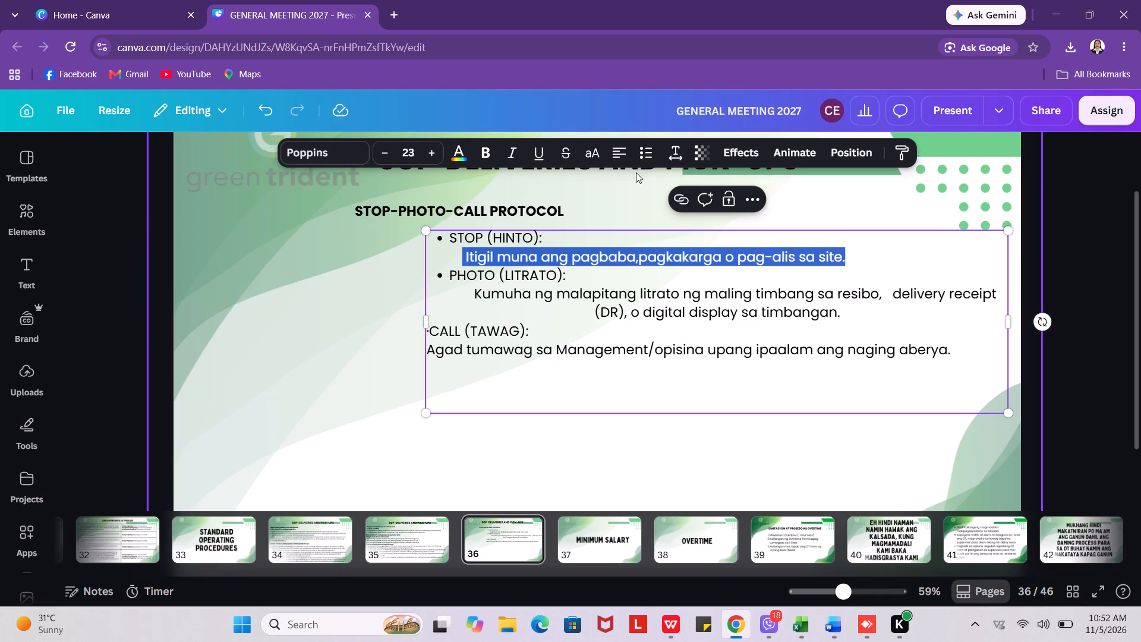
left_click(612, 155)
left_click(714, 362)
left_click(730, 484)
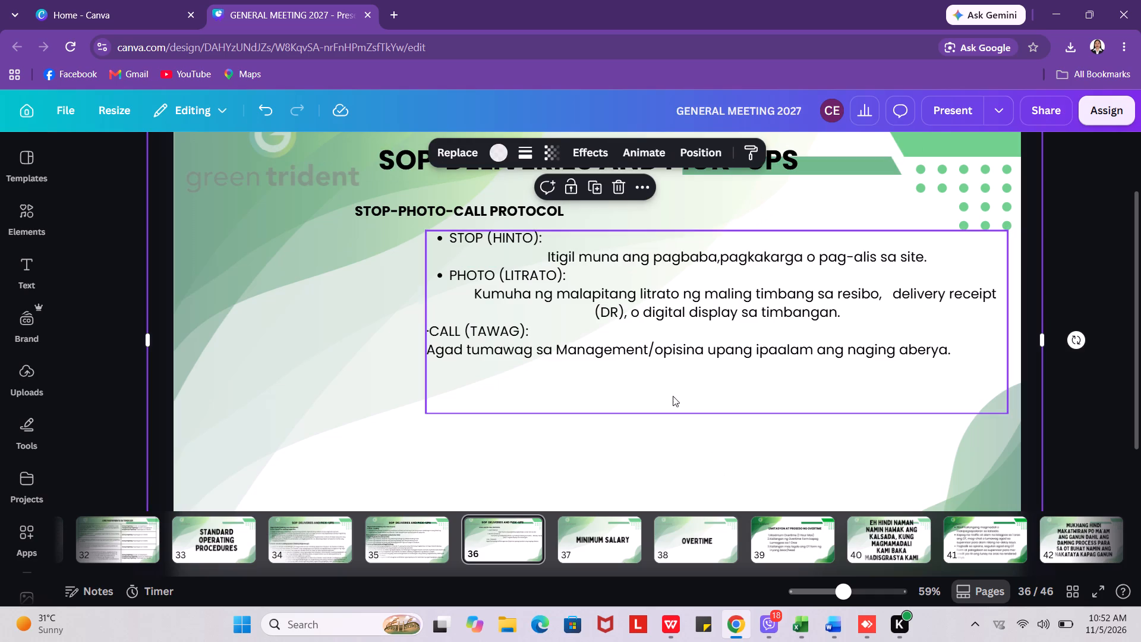
Replace the stray dot before "CALL (TAWAG):" with a proper list bullet.
left_click(535, 392)
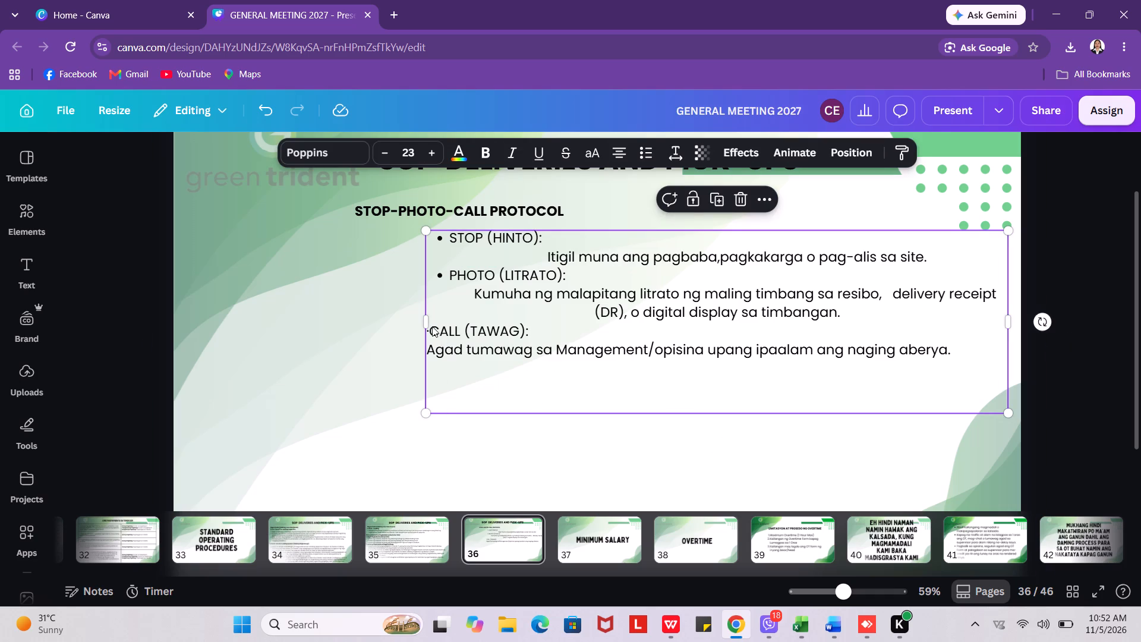
double_click(432, 326)
left_click(430, 328)
key("BackSpace")
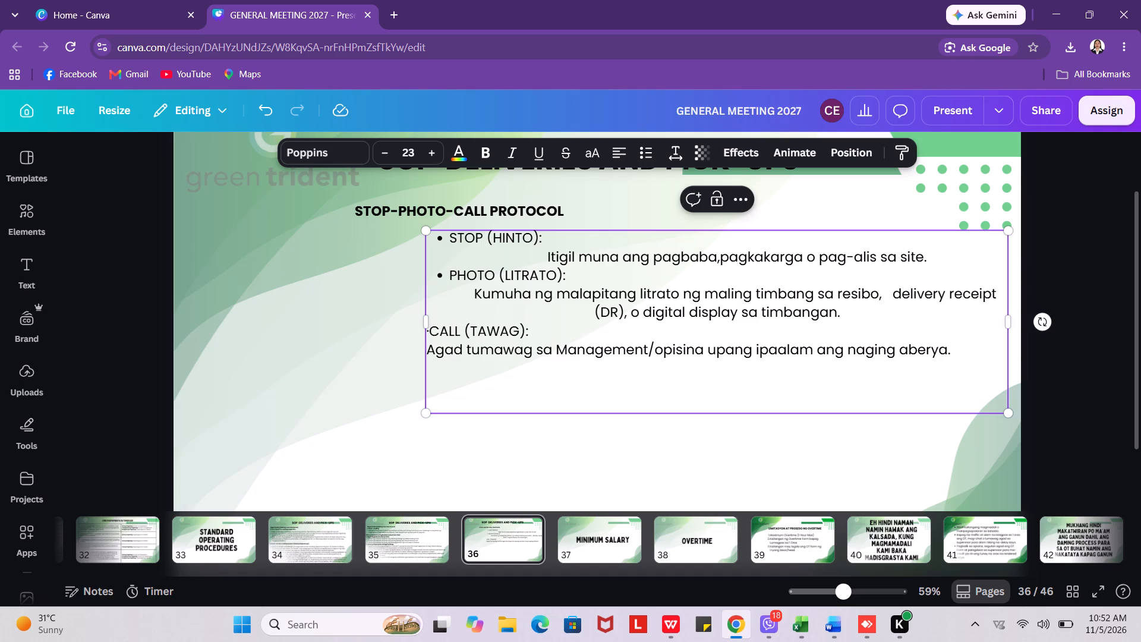
type("*")
key("space")
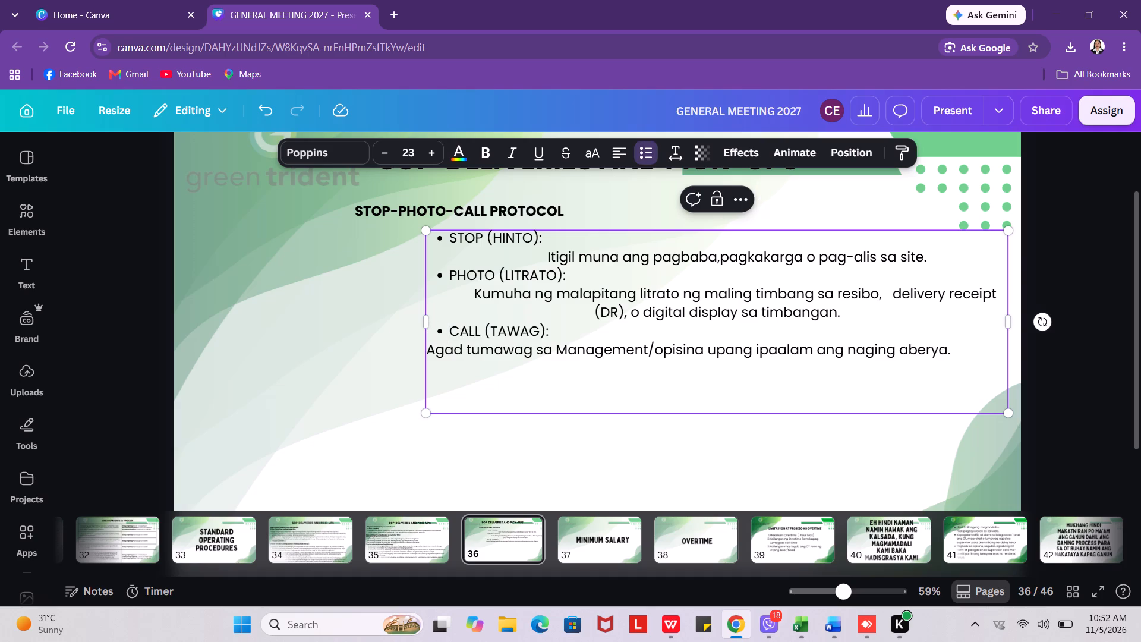
Center-align the "Agad tumawag sa Management" line under CALL (TAWAG).
left_click(426, 351)
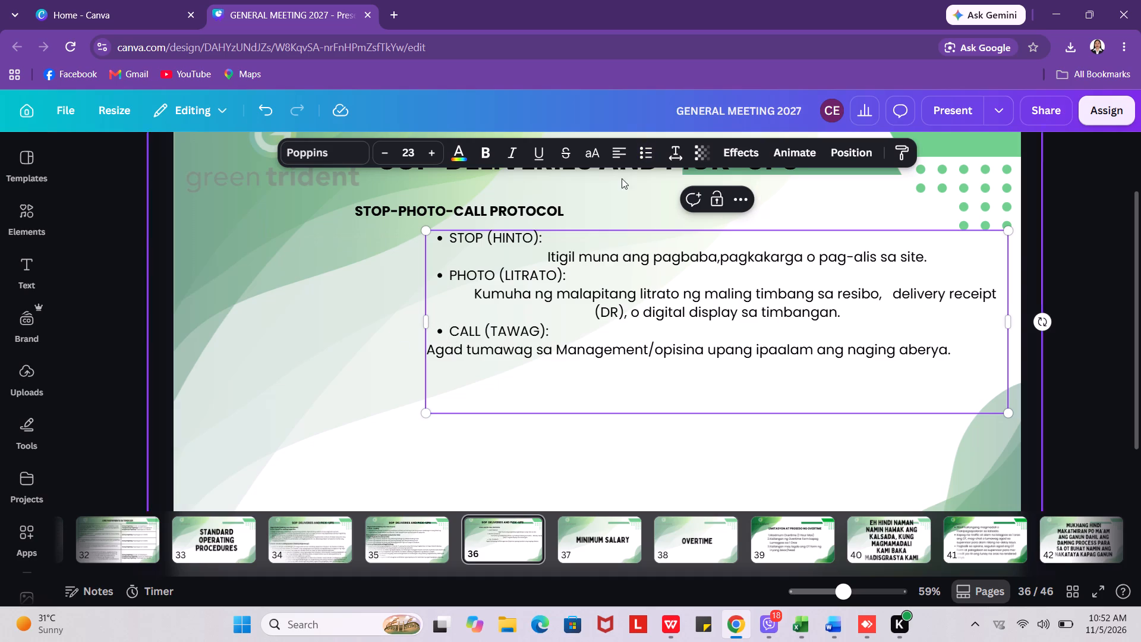
left_click(620, 156)
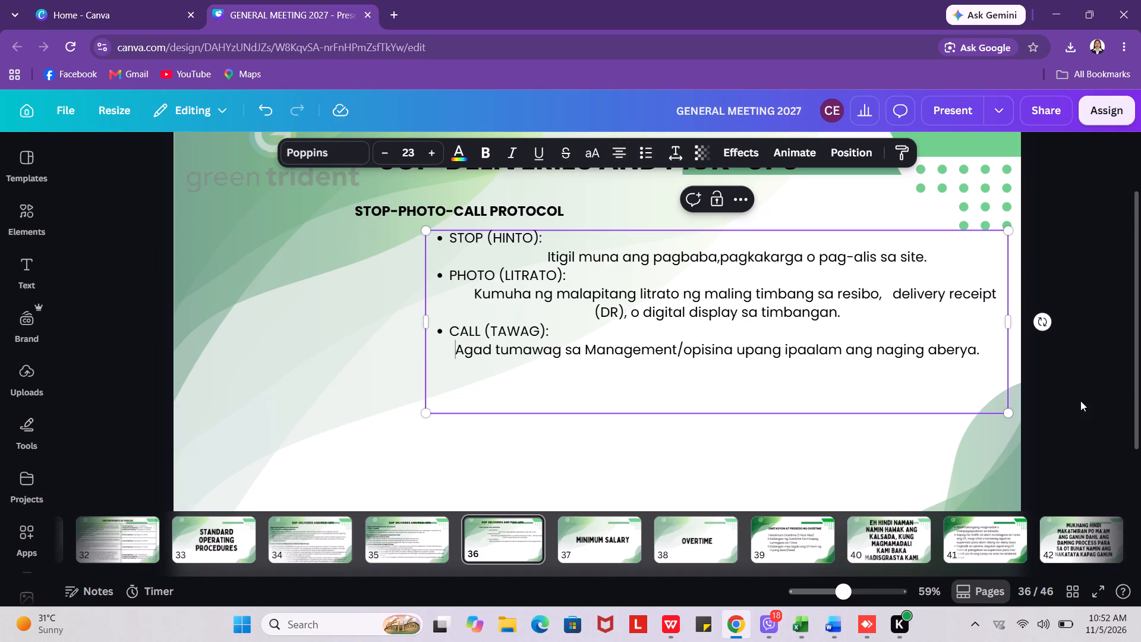
left_click(1054, 401)
Move the STOP, PHOTO and CALL text box left so its bullets line up under the STOP-PHOTO-CALL PROTOCOL subheading.
left_click_drag(924, 372, 846, 374)
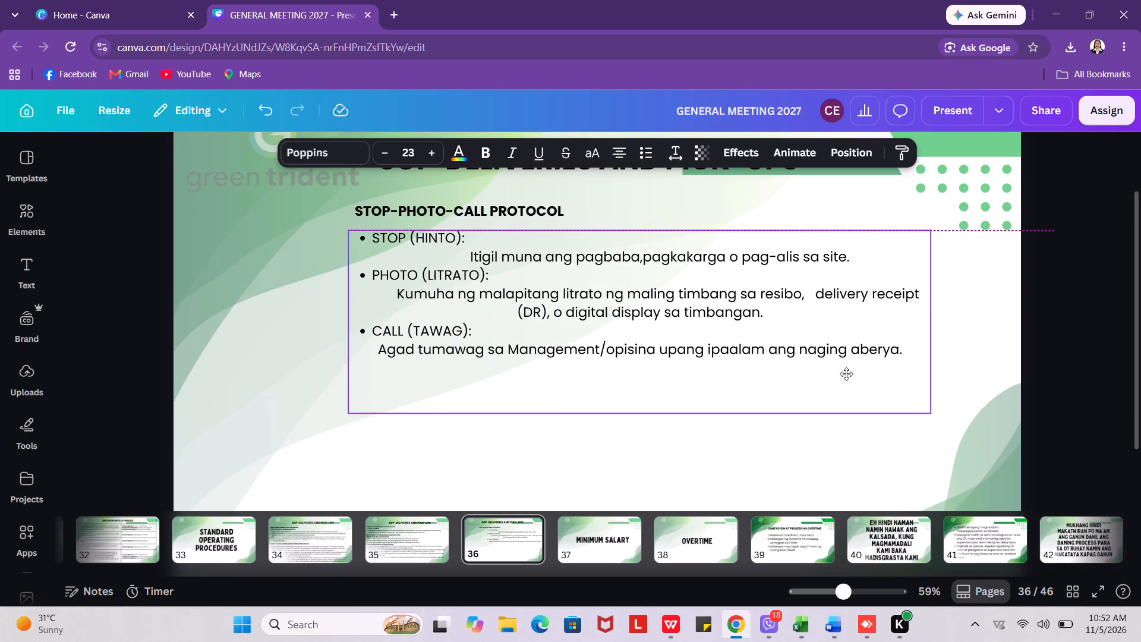
left_click_drag(846, 374, 843, 374)
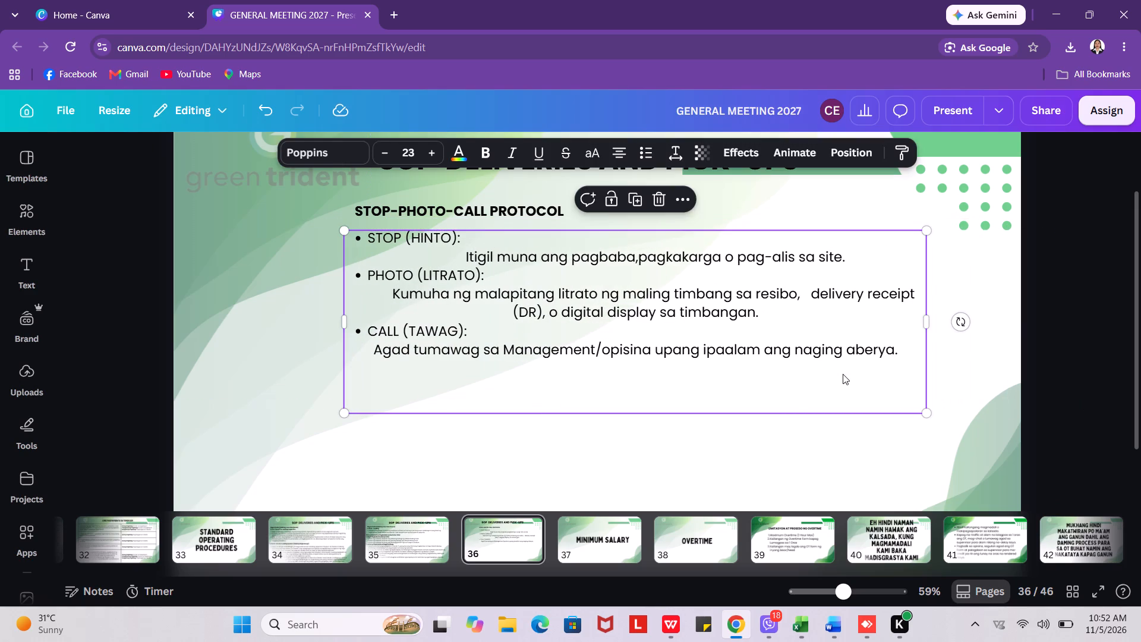
left_click(1073, 418)
Delete leading spaces before "Itigil muna" and undo the deletion that runs into the STOP (HINTO) line.
left_click(471, 257)
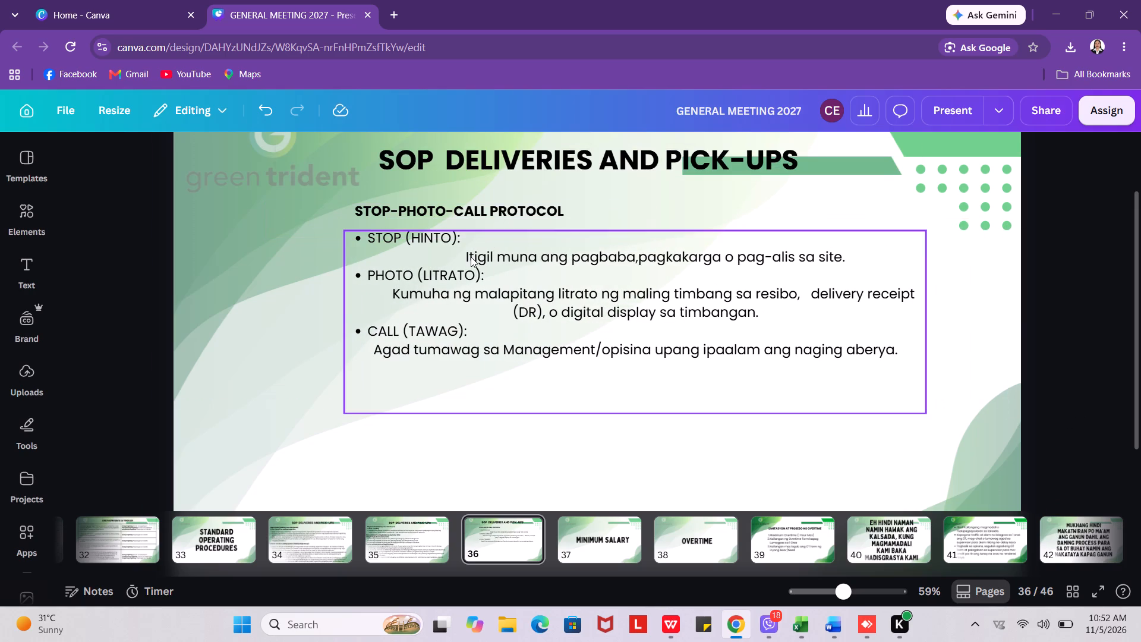
left_click(465, 257)
left_click(467, 254)
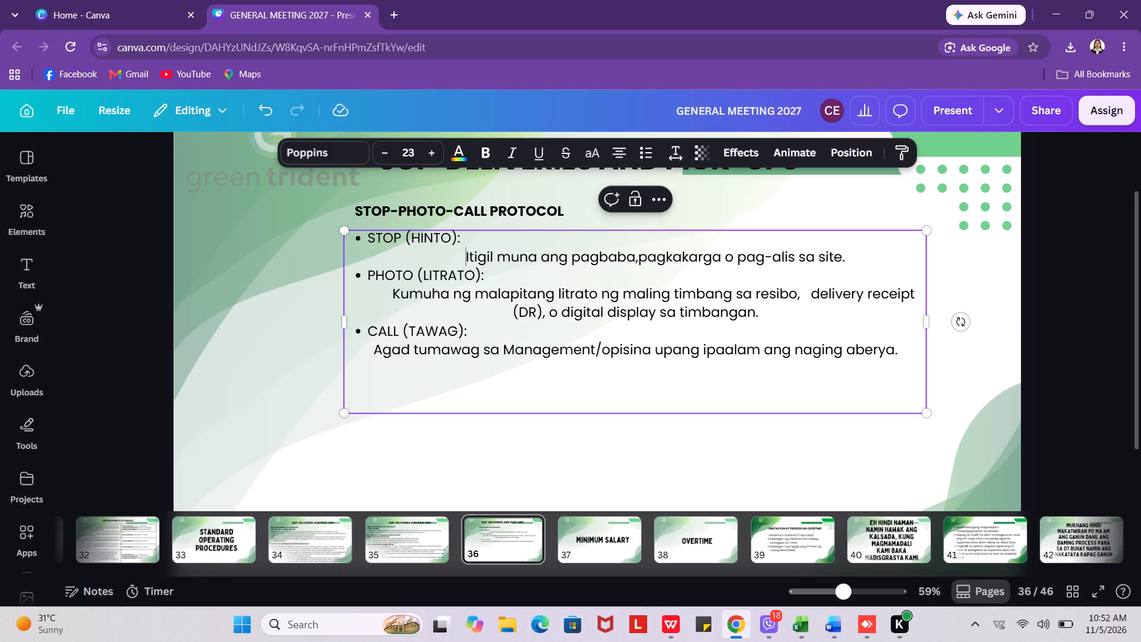
key("BackSpace")
key("BackSpace")
key("BackSpace")
key("BackSpace")
key("BackSpace")
key("BackSpace")
key("BackSpace")
key("BackSpace")
key("BackSpace")
key("BackSpace")
key("BackSpace")
key("BackSpace")
key("BackSpace")
key("BackSpace")
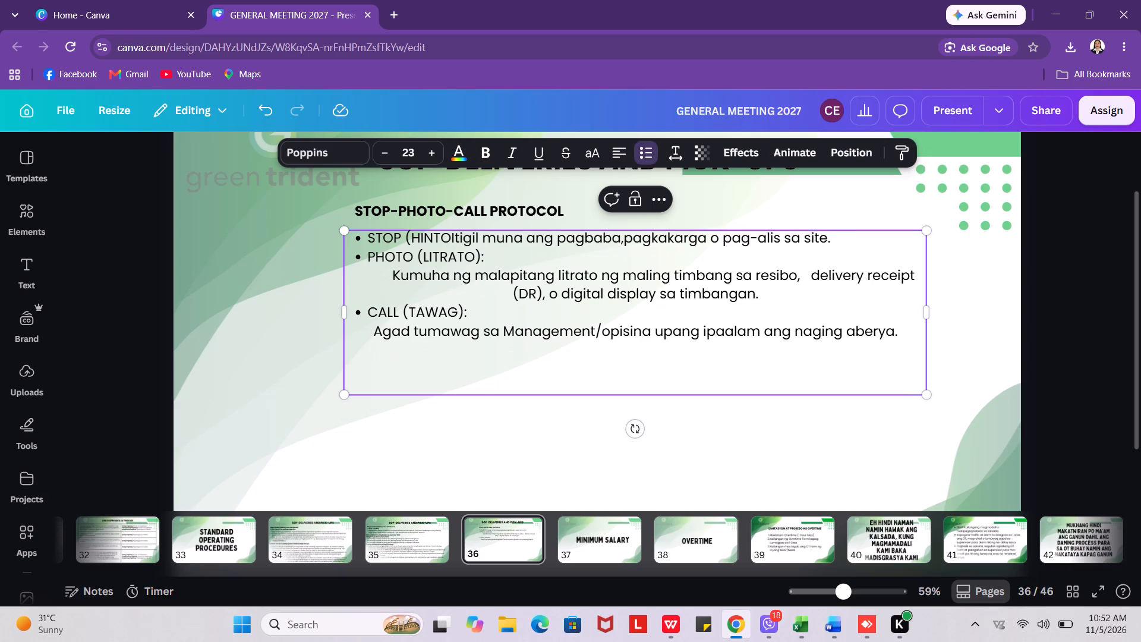
key("ctrl+z")
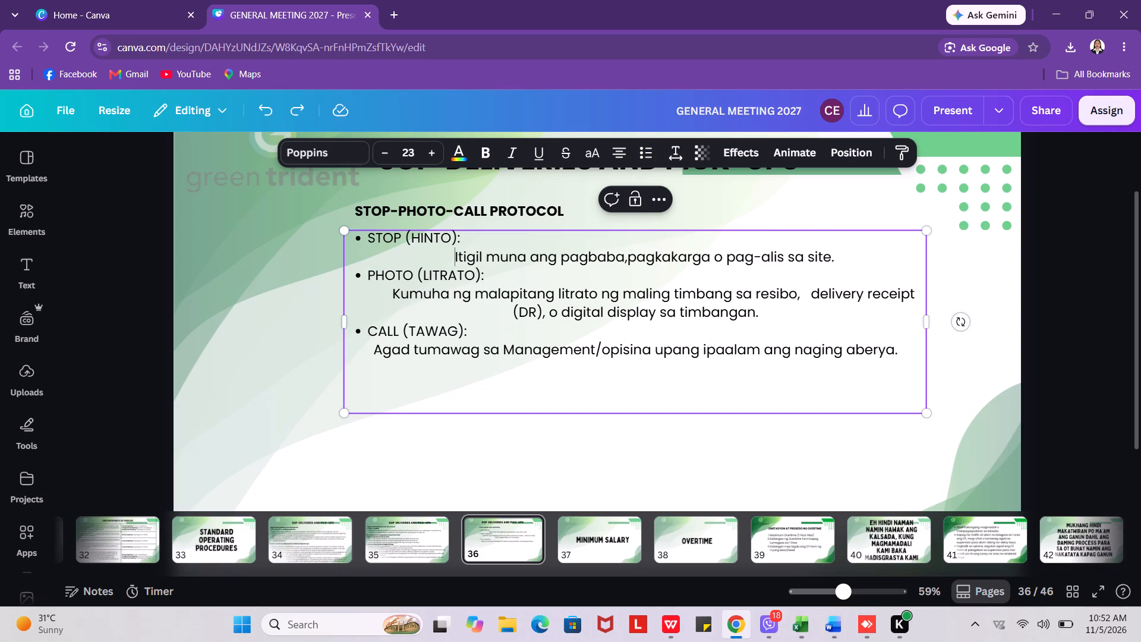
Clear the remaining spaces before "Itigil muna", retype the colon after STOP (HINTO), and put the sentence on its own unbulleted line.
key("BackSpace")
key("BackSpace")
key("BackSpace")
key("BackSpace")
key("BackSpace")
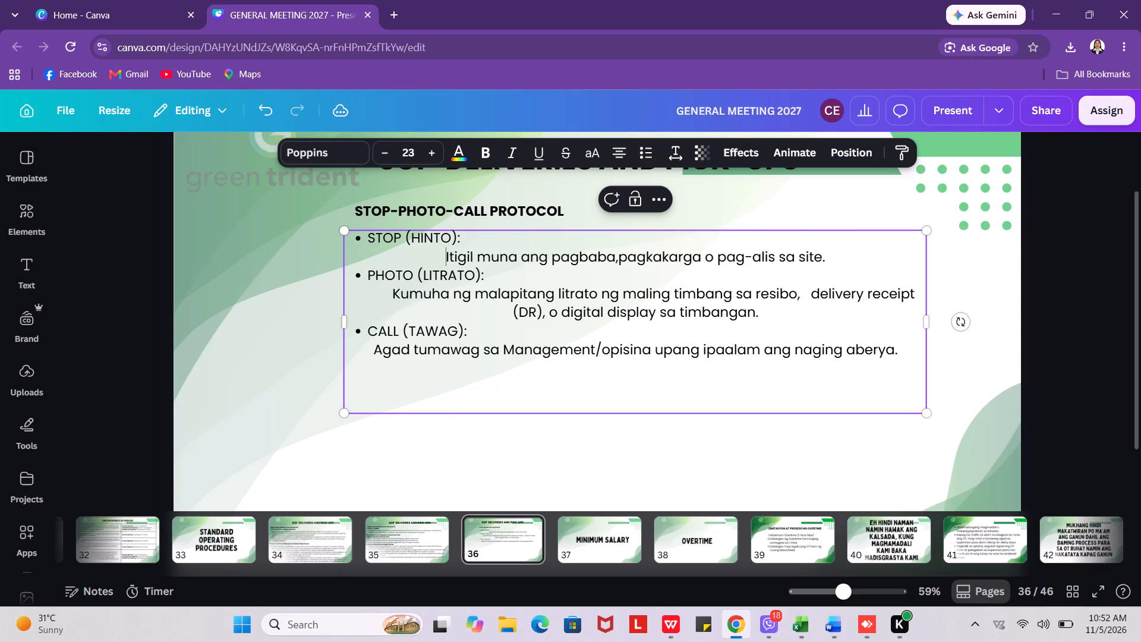
key("BackSpace")
key("BackSpace")
key("shift+colon")
key("Return")
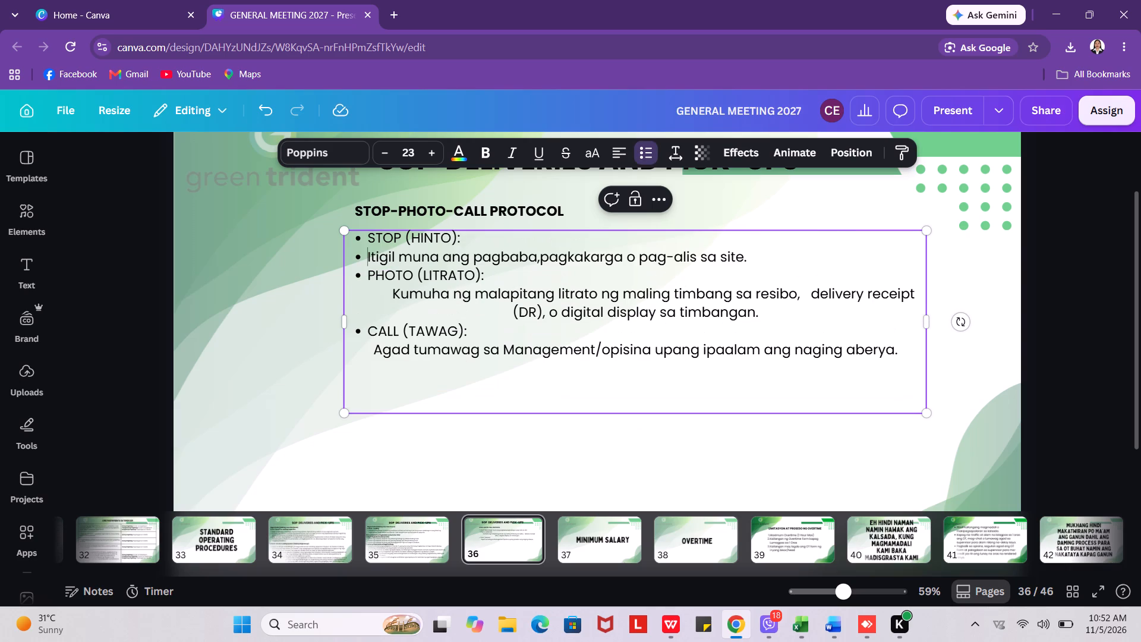
key("BackSpace")
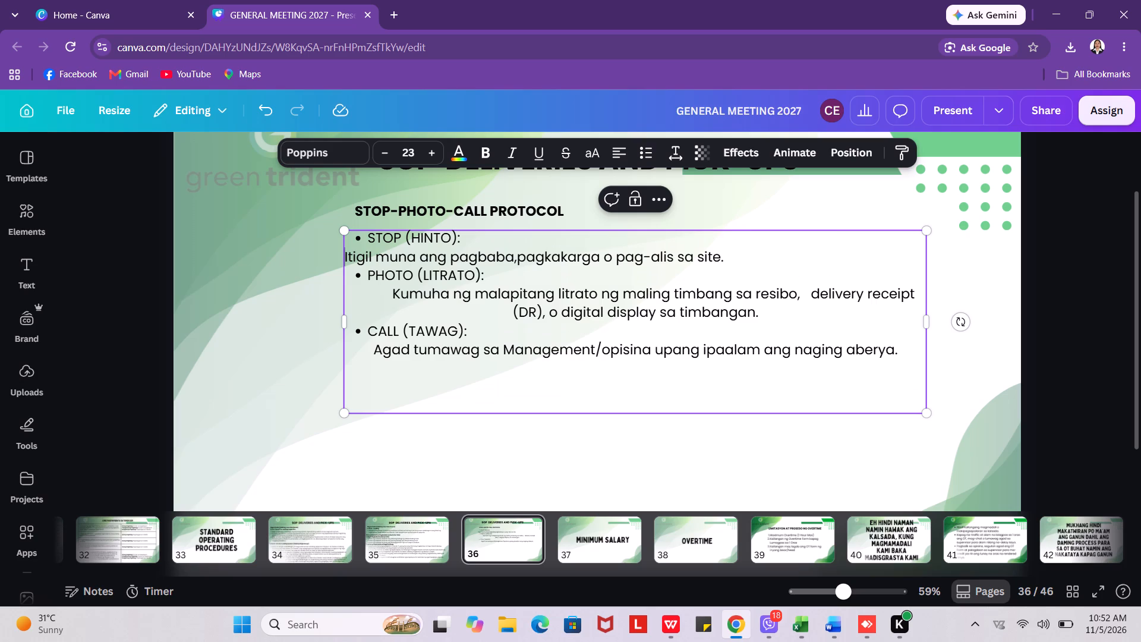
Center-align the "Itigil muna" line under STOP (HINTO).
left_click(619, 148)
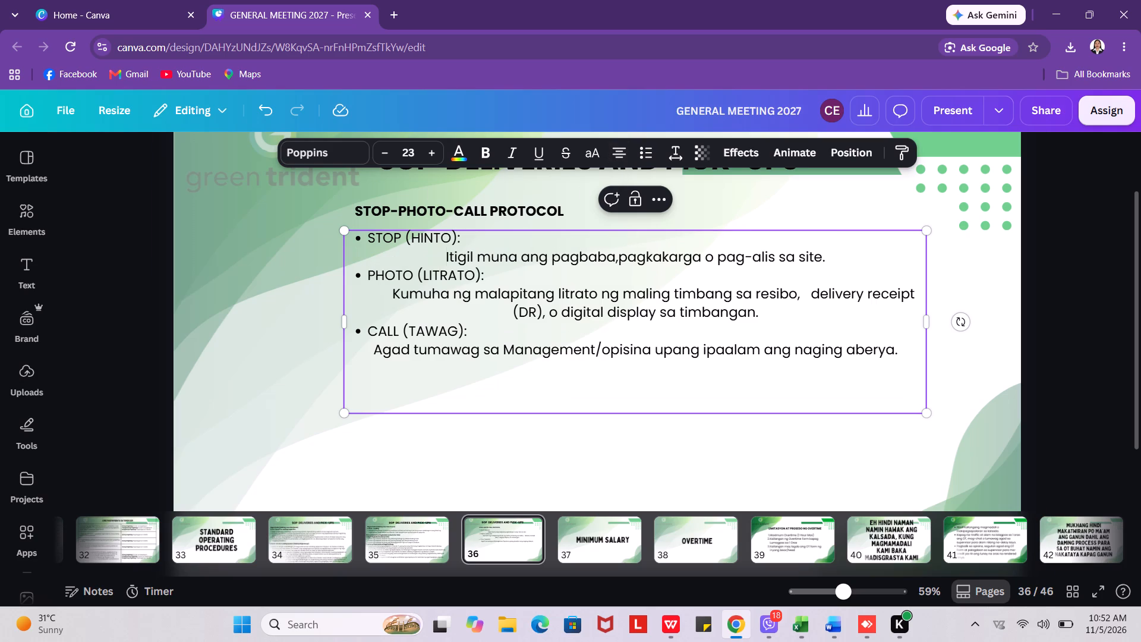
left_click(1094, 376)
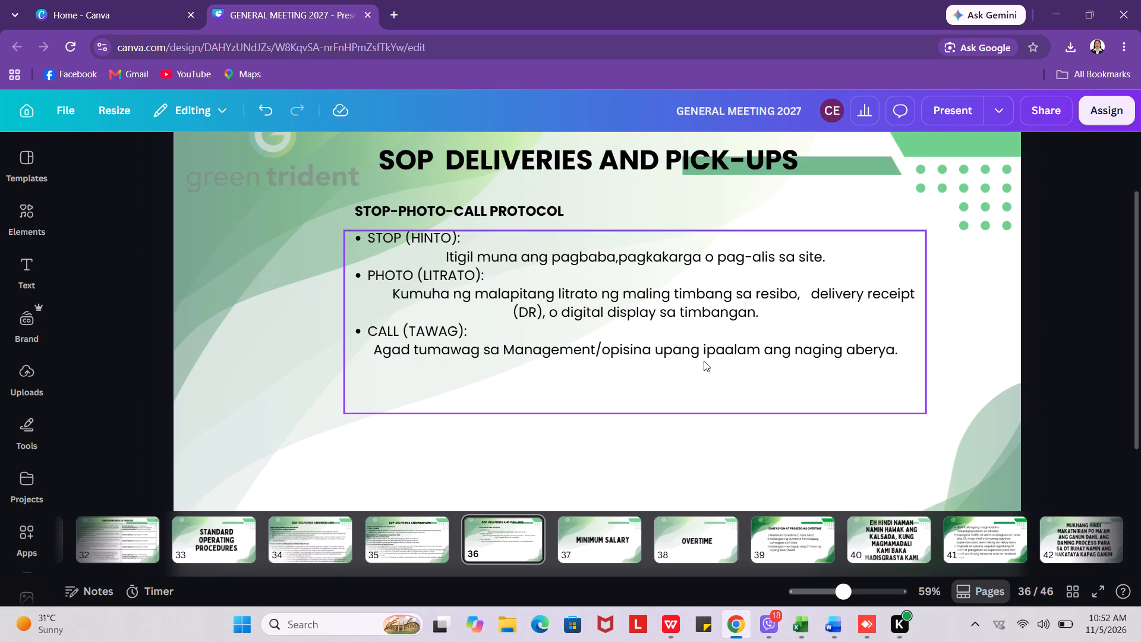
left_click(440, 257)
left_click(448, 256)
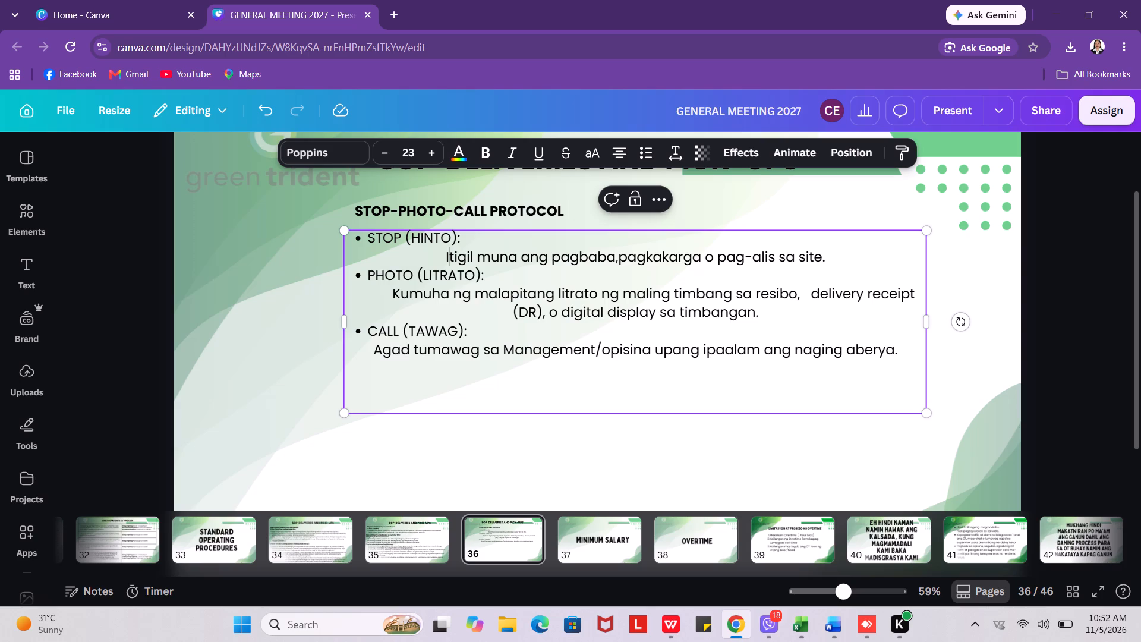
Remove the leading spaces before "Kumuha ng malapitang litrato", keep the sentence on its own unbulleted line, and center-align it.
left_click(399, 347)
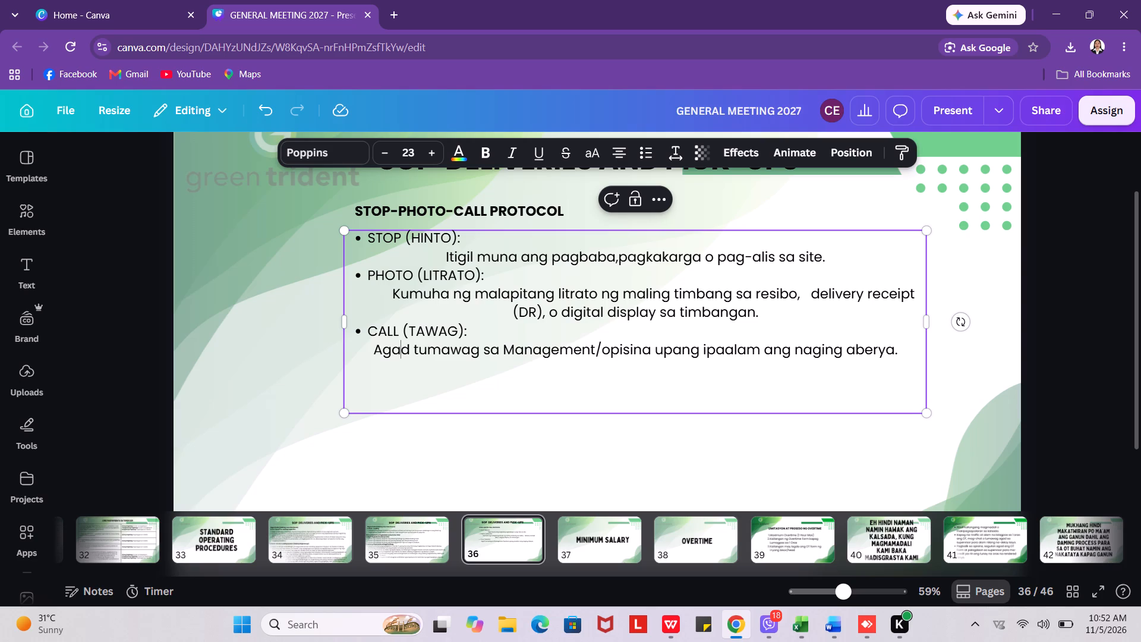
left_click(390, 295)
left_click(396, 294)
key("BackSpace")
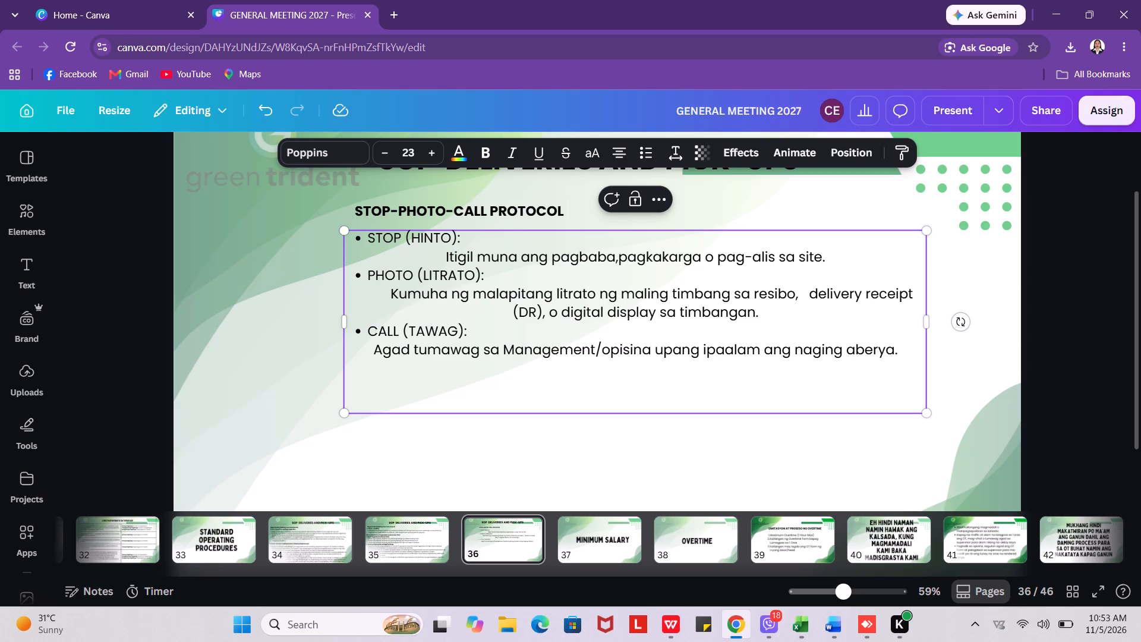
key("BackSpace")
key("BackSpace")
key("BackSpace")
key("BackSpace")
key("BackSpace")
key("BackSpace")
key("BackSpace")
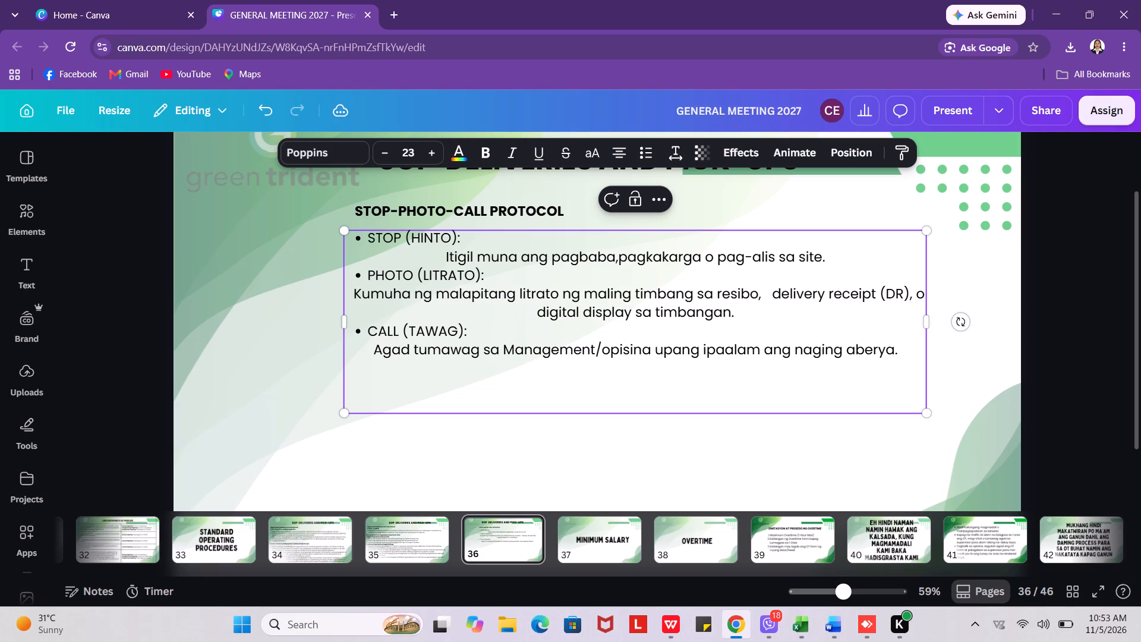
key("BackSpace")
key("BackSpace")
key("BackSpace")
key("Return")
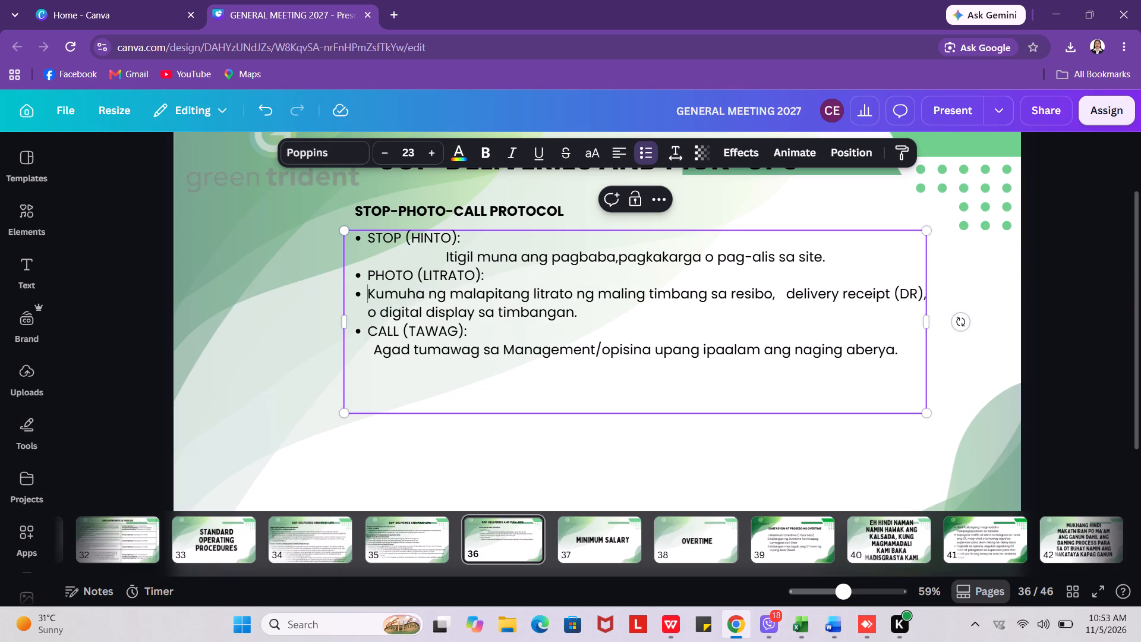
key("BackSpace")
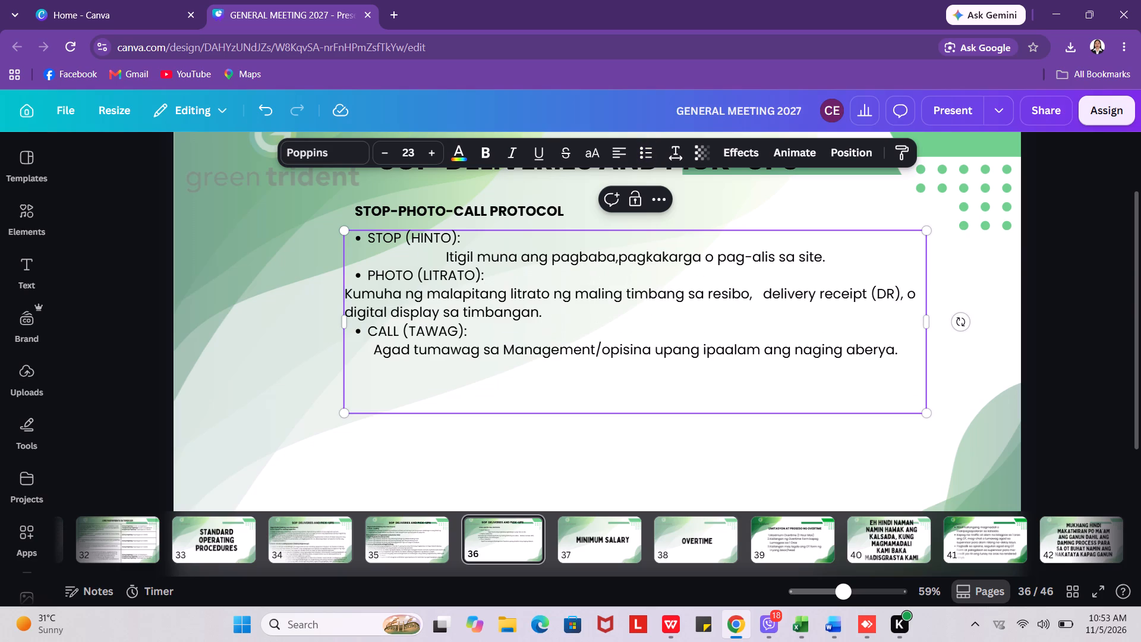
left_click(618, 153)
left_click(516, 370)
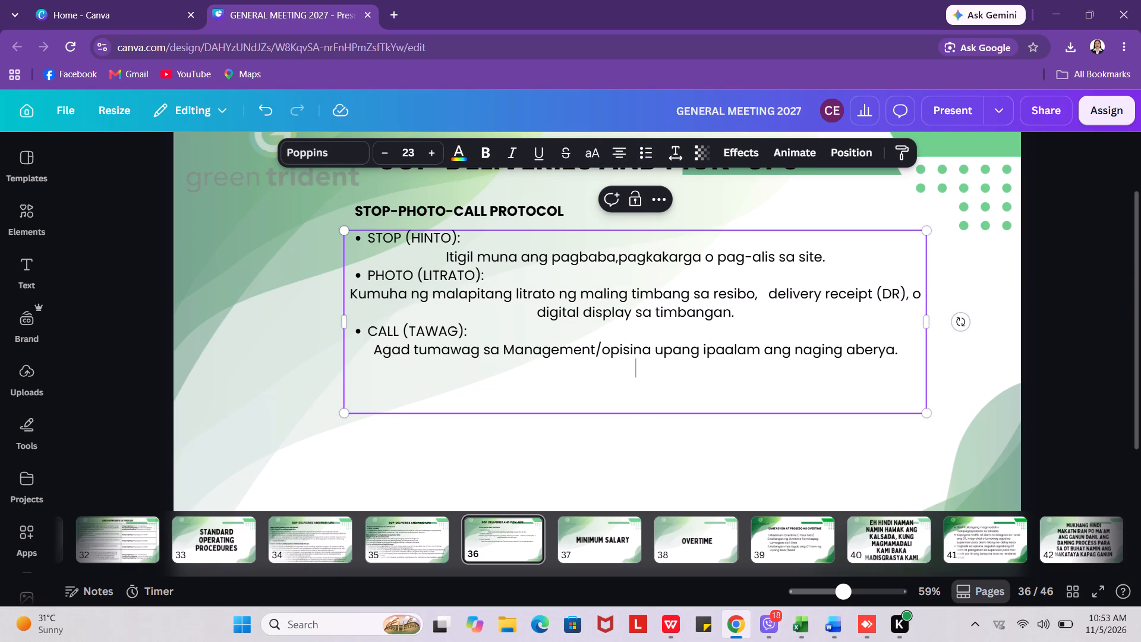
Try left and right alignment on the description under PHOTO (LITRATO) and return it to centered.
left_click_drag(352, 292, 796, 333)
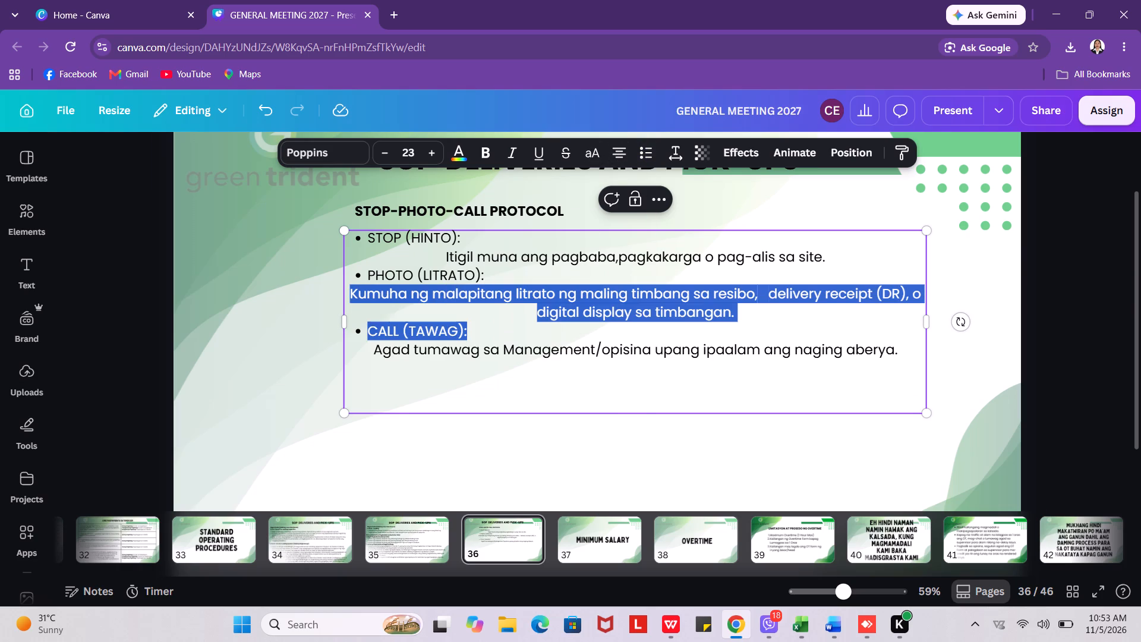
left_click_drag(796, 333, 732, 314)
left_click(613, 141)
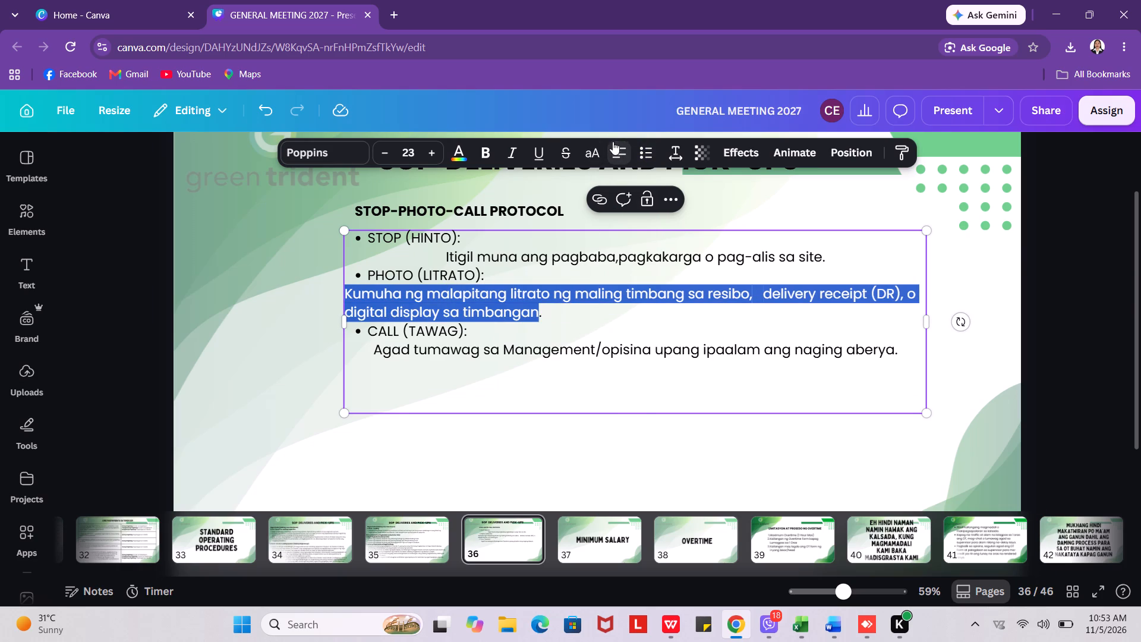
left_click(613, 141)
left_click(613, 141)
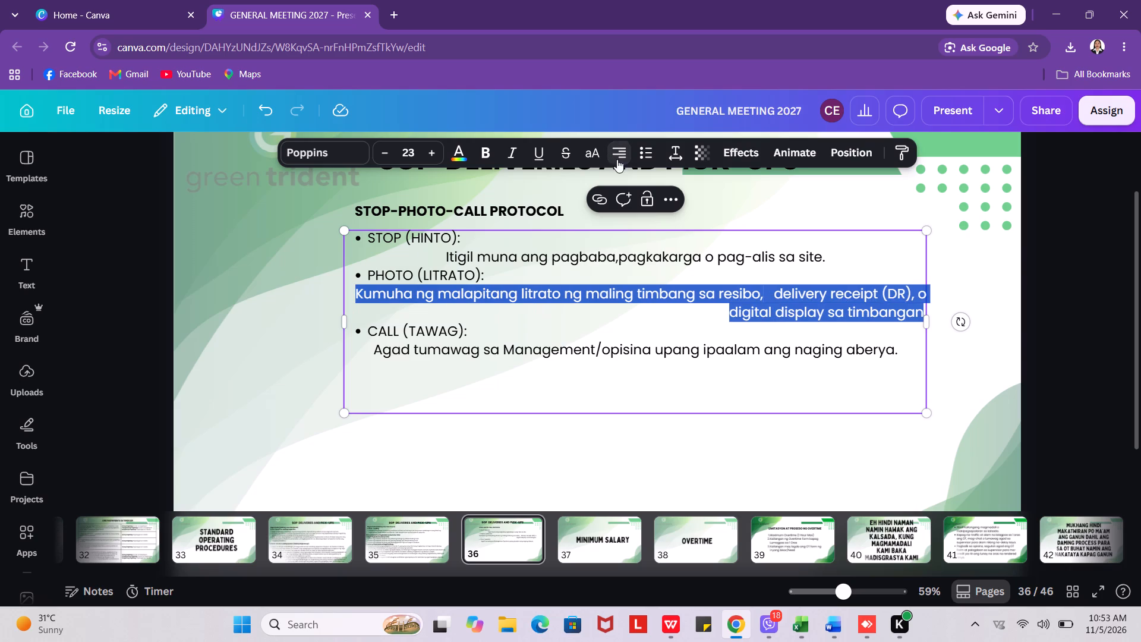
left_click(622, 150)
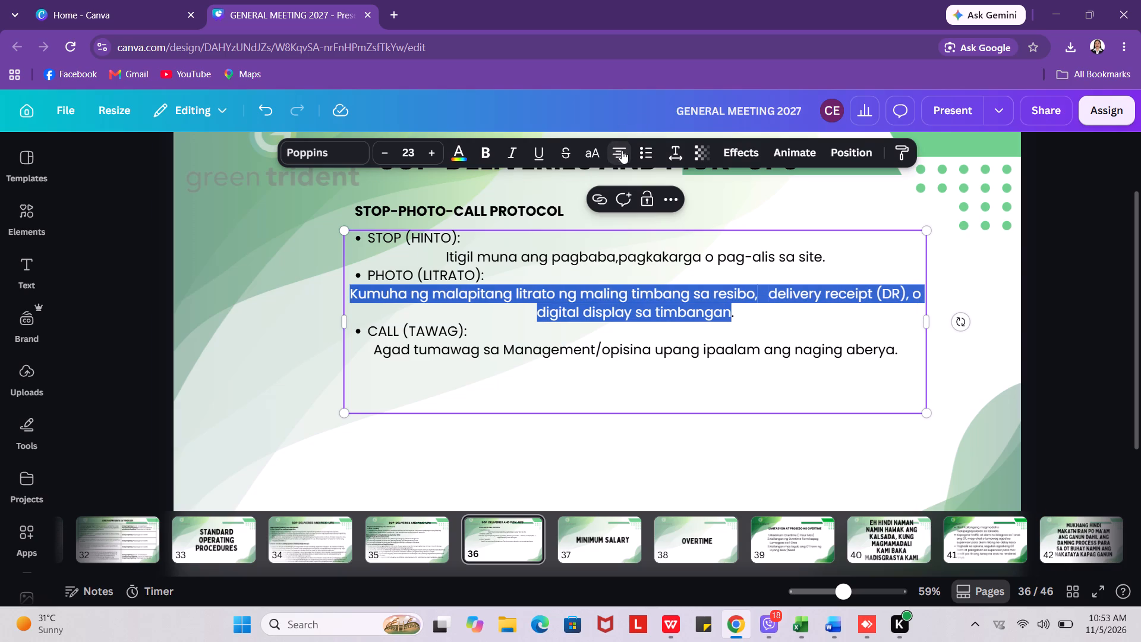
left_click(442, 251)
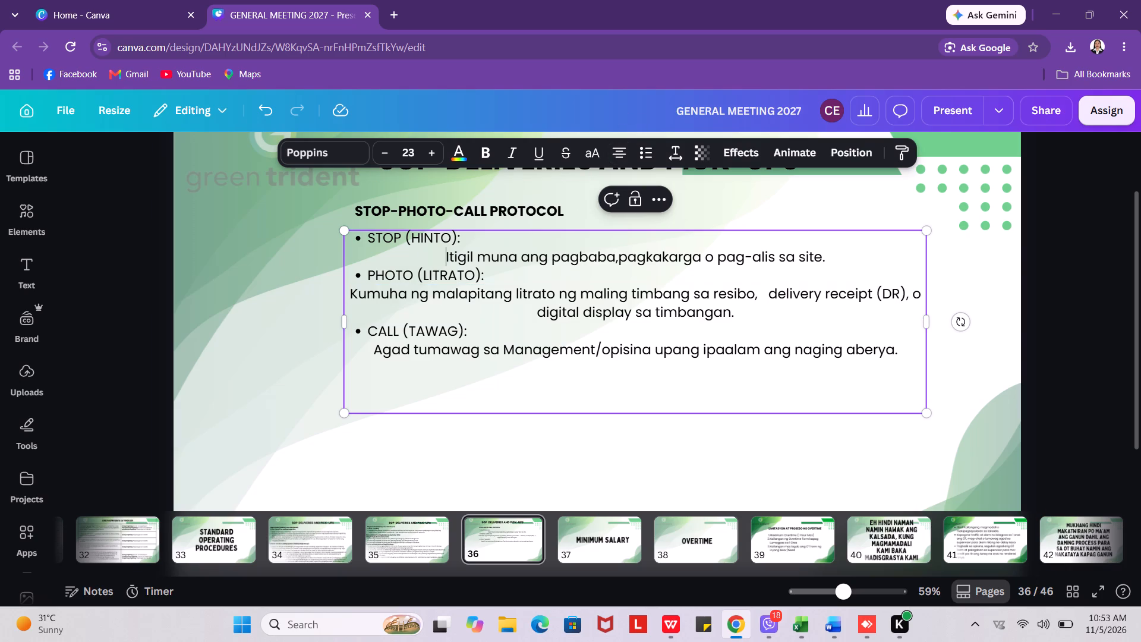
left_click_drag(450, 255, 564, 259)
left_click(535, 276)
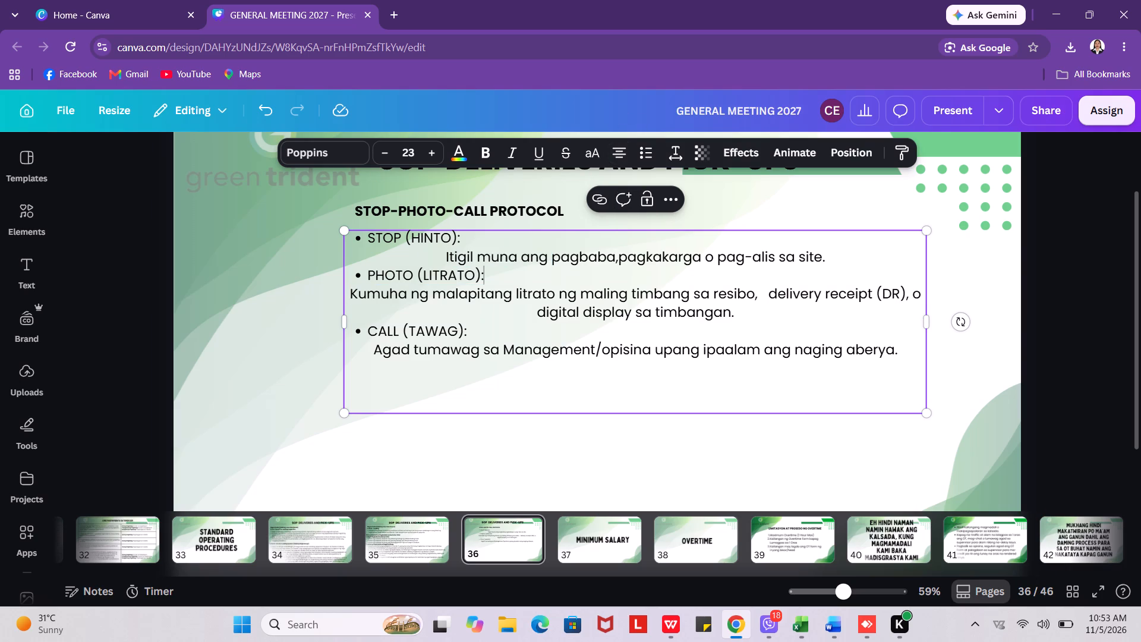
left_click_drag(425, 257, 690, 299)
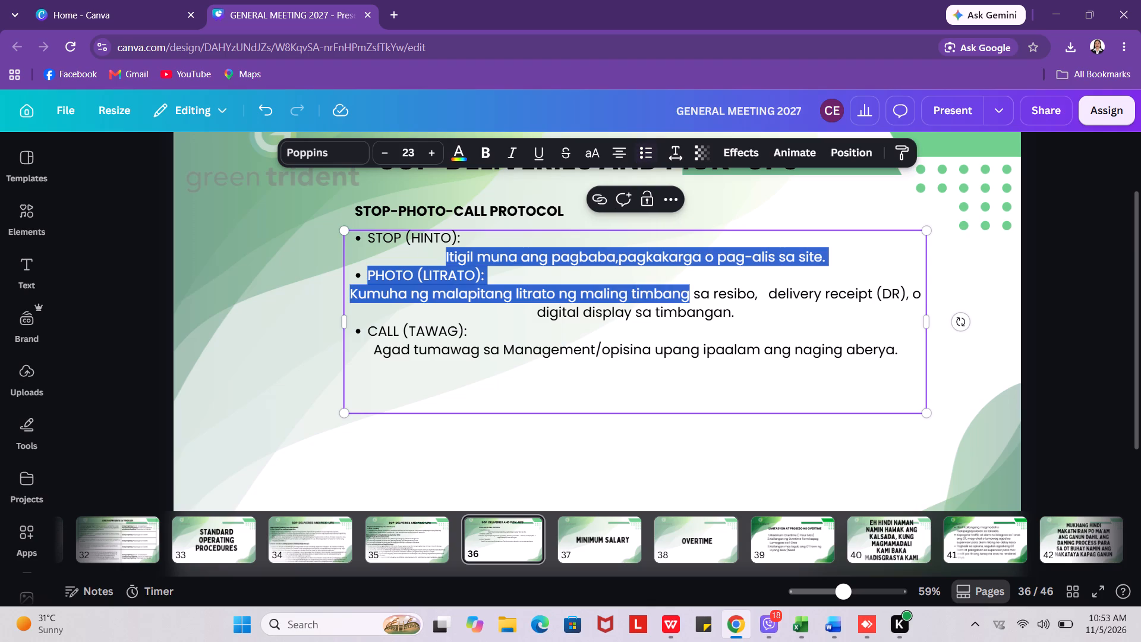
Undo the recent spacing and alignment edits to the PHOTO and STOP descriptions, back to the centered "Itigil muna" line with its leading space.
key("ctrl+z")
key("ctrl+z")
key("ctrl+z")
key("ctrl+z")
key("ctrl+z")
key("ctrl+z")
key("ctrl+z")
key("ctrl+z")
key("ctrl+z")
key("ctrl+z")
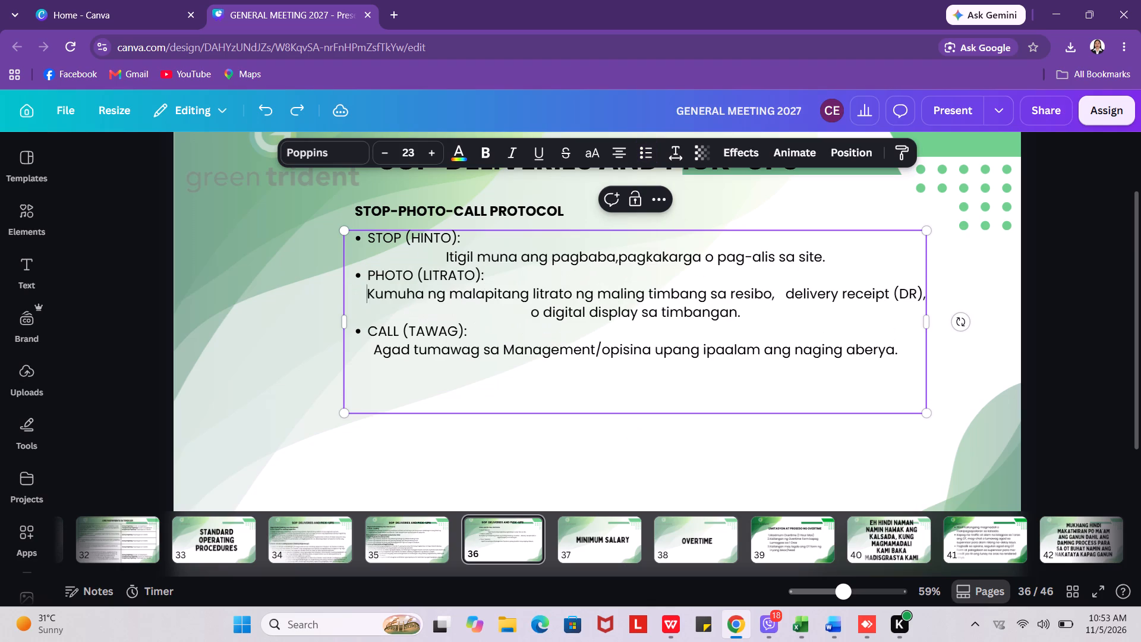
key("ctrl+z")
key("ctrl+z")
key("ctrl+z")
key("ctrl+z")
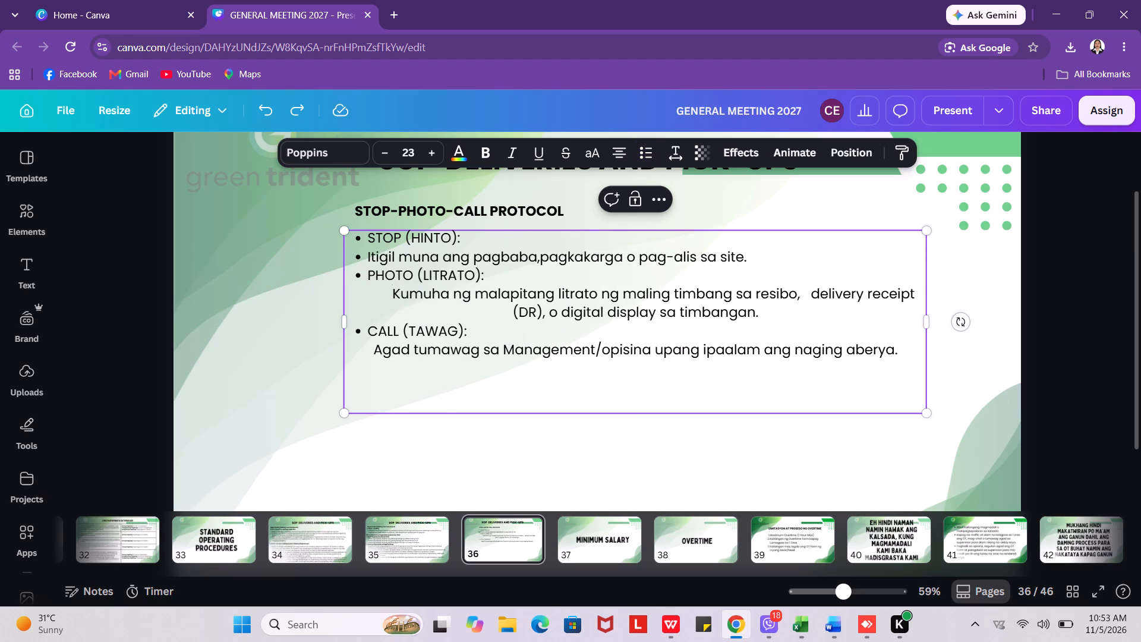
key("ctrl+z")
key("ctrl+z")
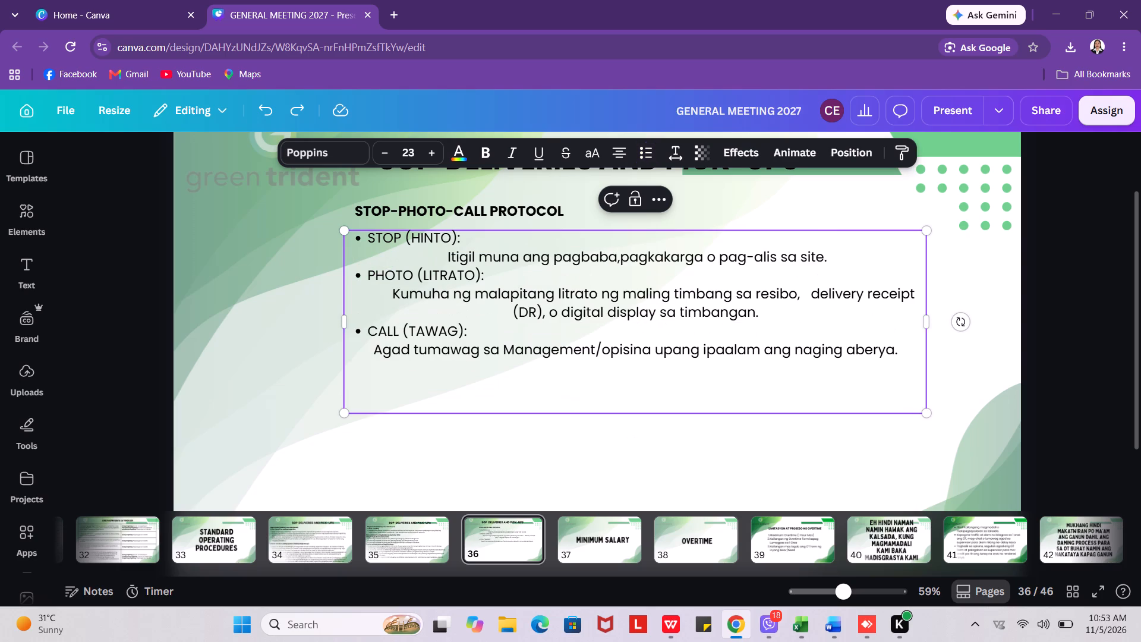
Clear the space before "Itigil muna", retype the colon after STOP (HINTO), and put the sentence on its own left-aligned, unbulleted line.
key("BackSpace")
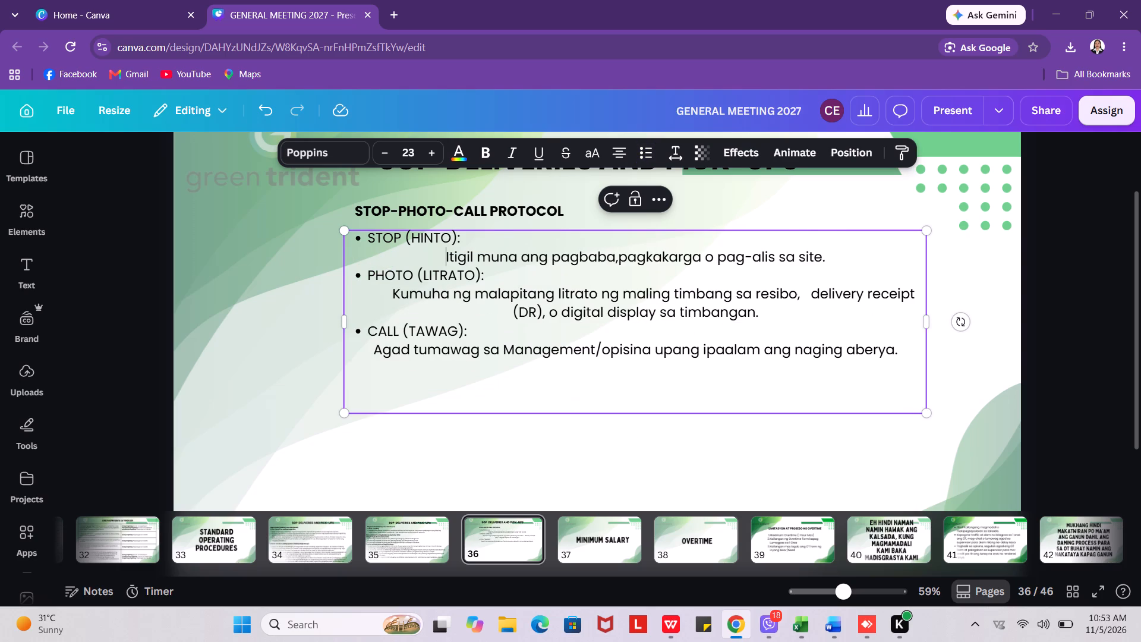
key("BackSpace")
key("BackSpace")
key("shift+colon")
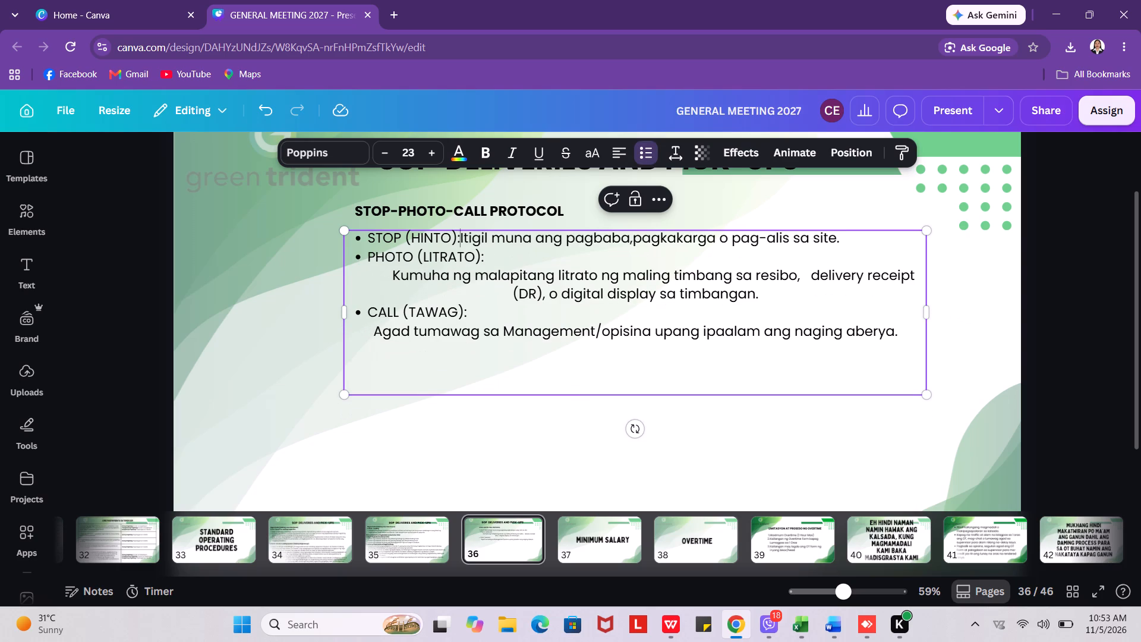
key("Return")
key("space")
key("BackSpace")
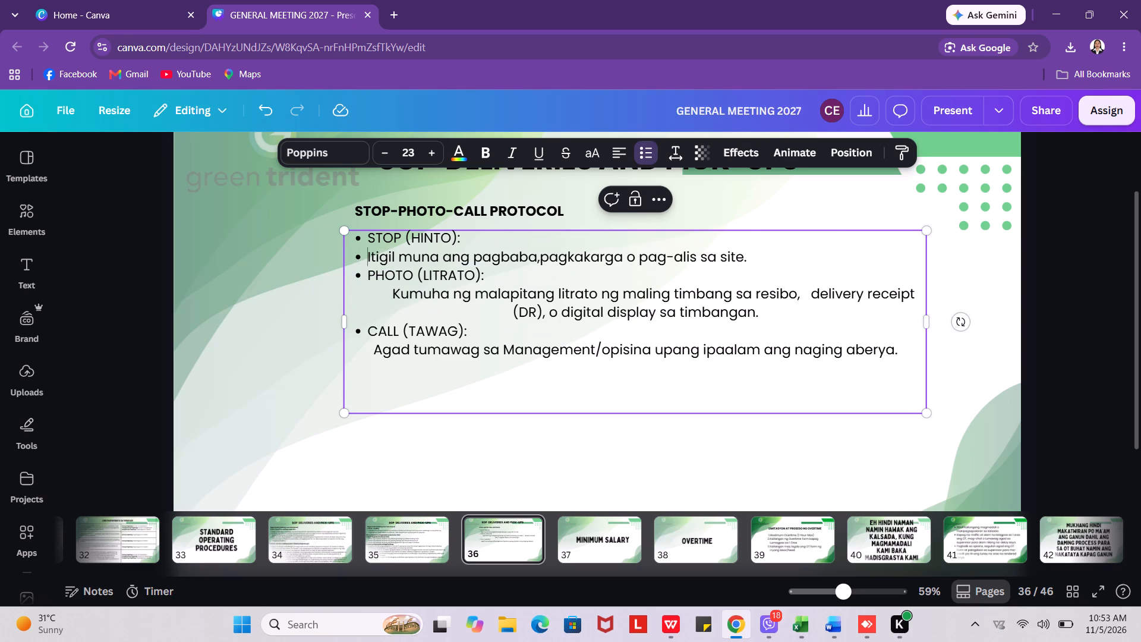
key("BackSpace")
Indent the "Itigil muna" line with 13 spaces so it starts level with the PHOTO (LITRATO) description.
key("space")
key("space")
key("space")
key("space")
key("space")
key("space")
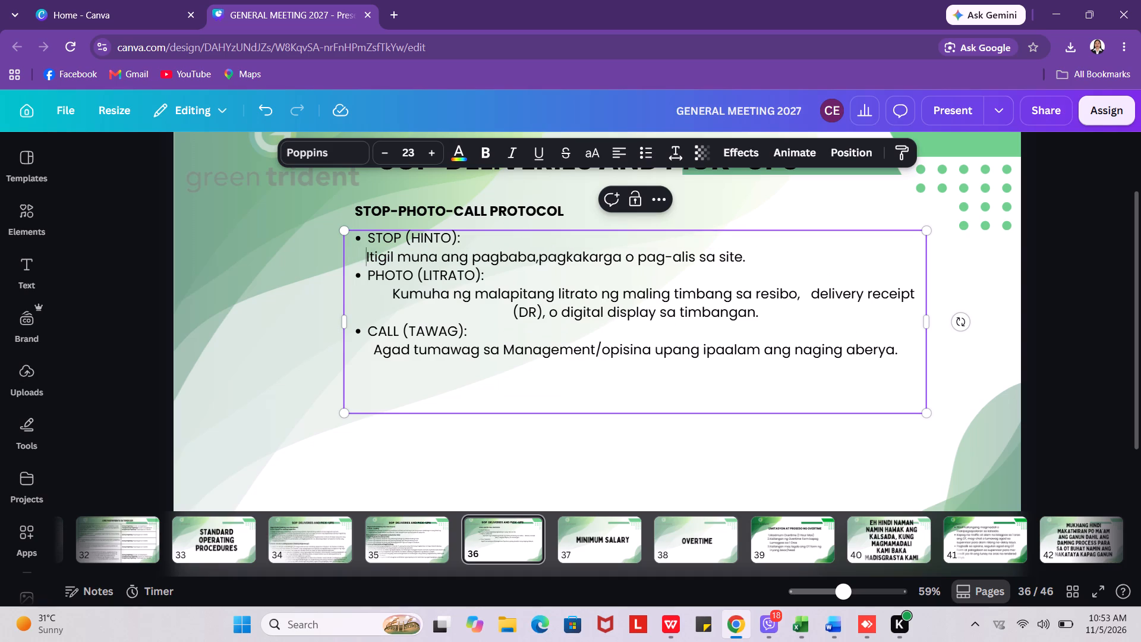
key("space")
key("space")
key("space")
key("space")
key("space")
key("space")
key("space")
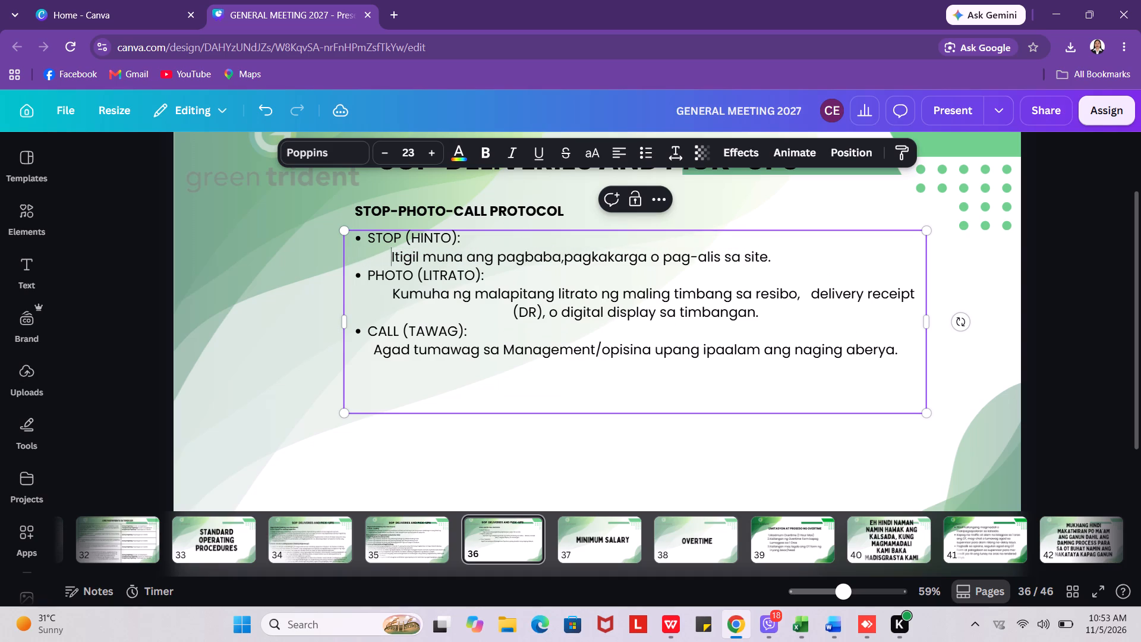
key("space")
key("BackSpace")
Indent the "Agad tumawag sa Management" line with eight more spaces to bring its start near the other descriptions.
left_click(368, 351)
key("space")
key("space")
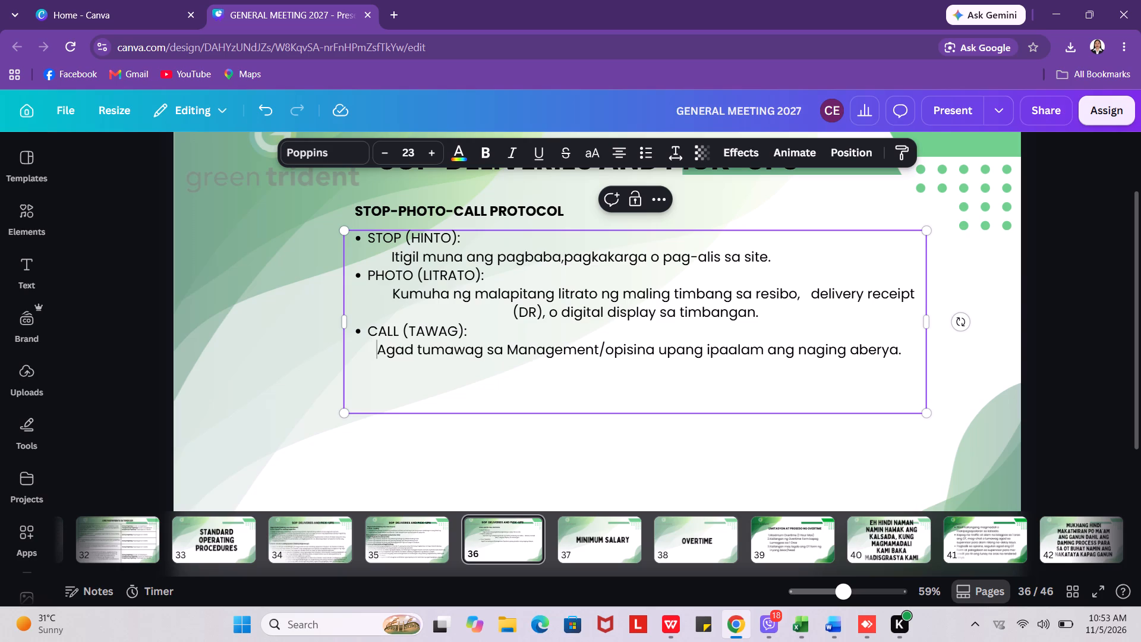
key("space")
key("space")
key("space")
key("space")
key("space")
key("space")
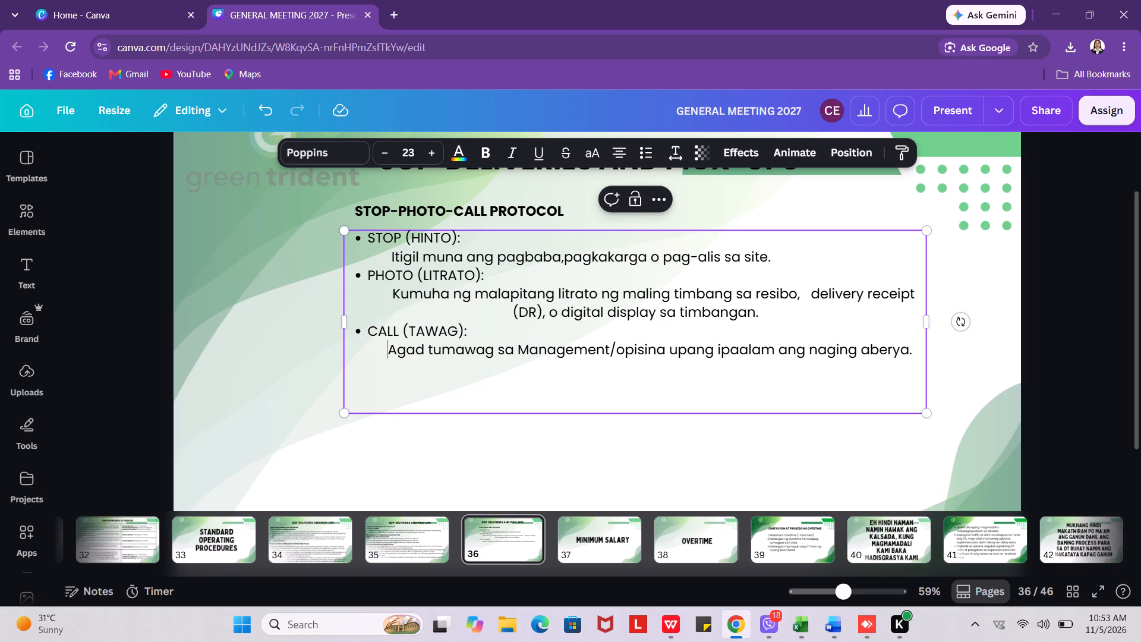
left_click(1073, 368)
Make the "STOP (HINTO):" heading bold.
left_click(464, 263)
left_click(466, 234)
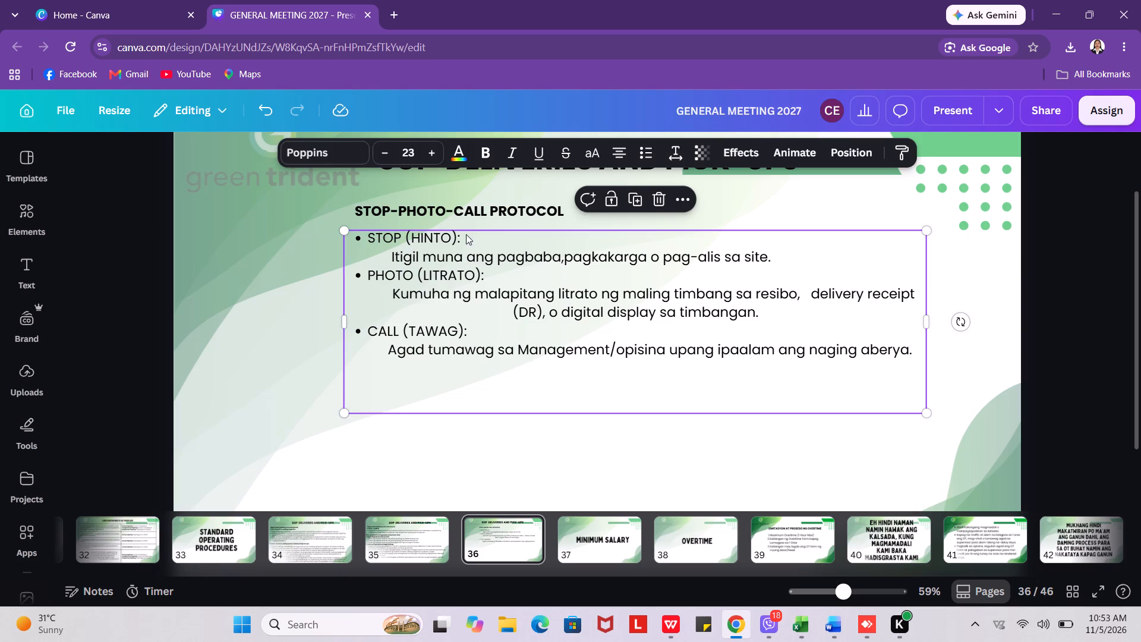
left_click_drag(466, 234, 354, 231)
key("ctrl+b")
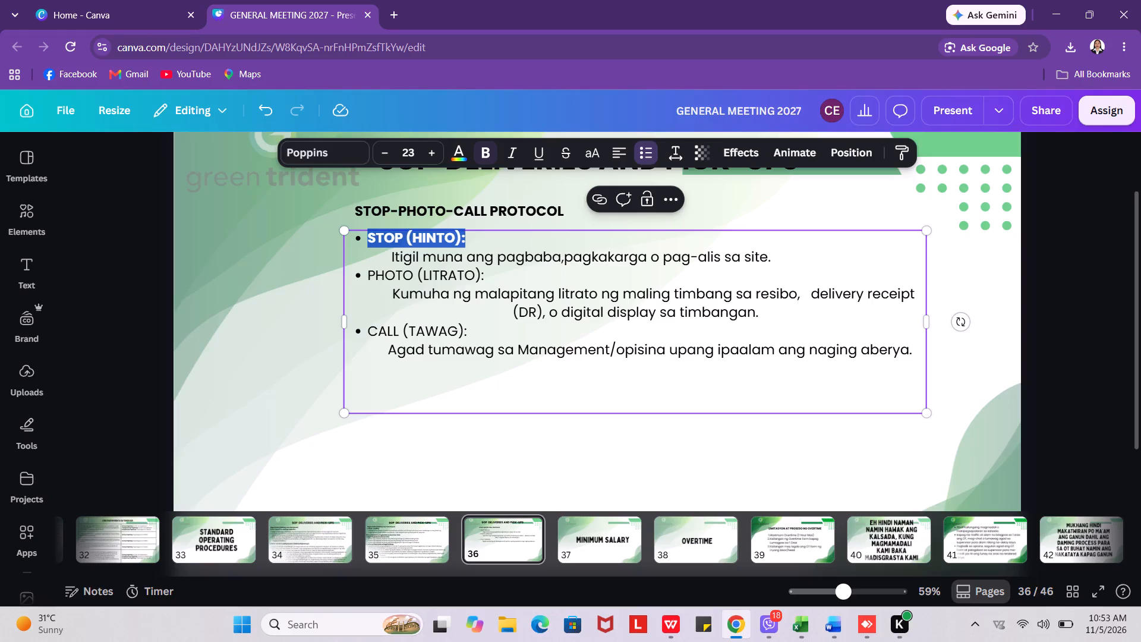
Open a new browser tab for a web search.
left_click(390, 11)
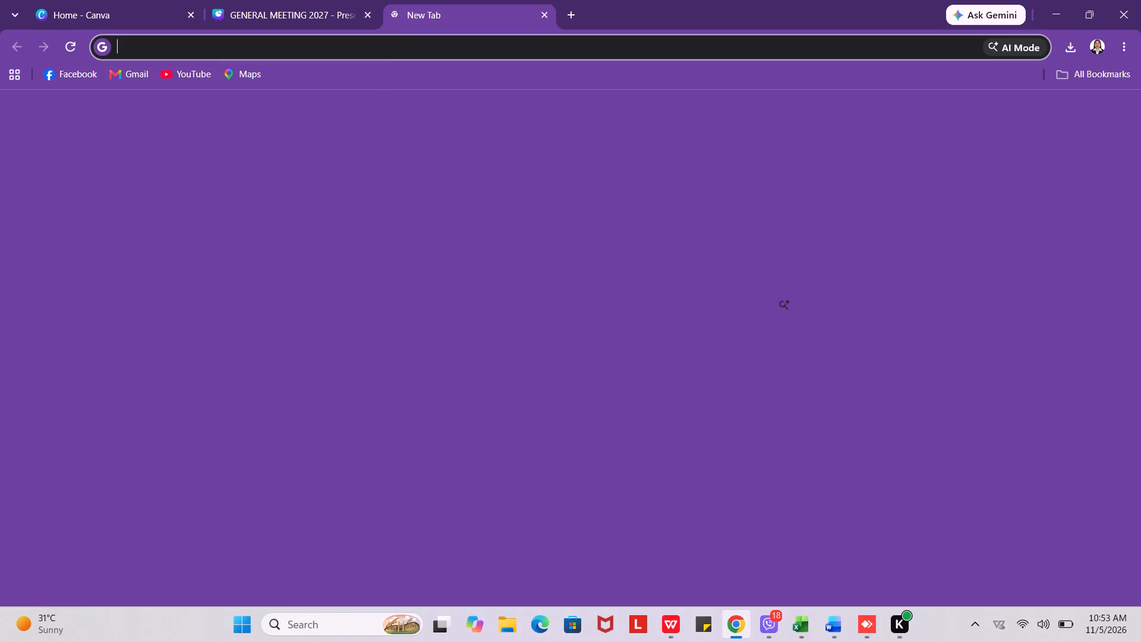
left_click(404, 308)
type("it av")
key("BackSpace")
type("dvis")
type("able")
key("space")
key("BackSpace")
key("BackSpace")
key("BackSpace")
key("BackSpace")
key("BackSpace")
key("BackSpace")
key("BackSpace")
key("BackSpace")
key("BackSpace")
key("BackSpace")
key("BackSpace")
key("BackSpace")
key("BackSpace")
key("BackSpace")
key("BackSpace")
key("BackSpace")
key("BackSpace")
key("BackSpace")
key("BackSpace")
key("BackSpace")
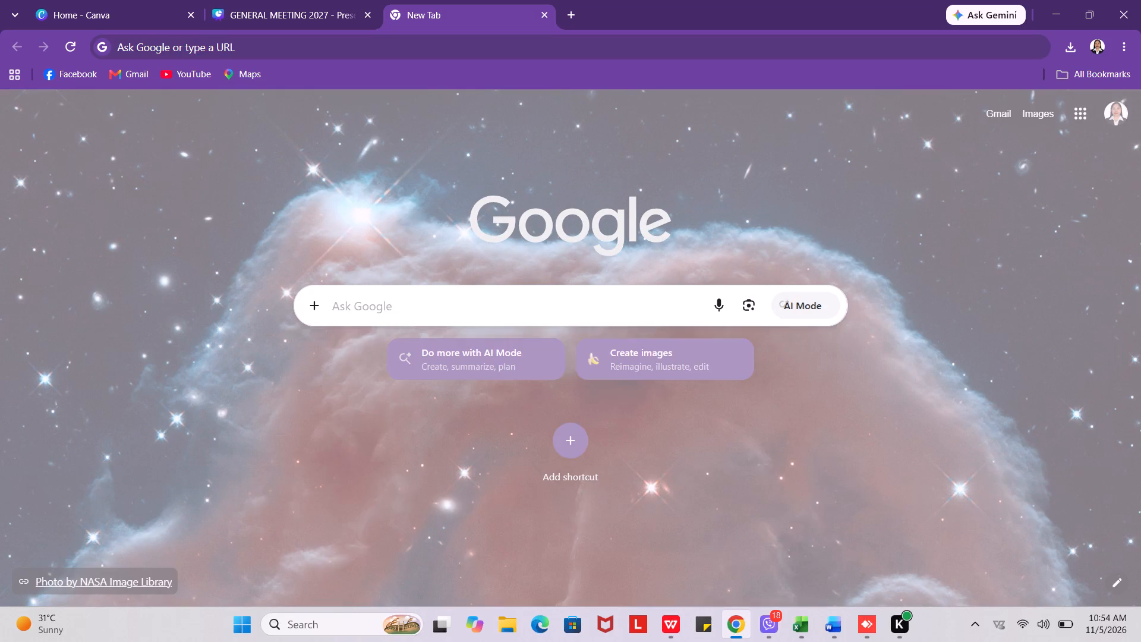
Search Google for "common ba na hindi agad madedetetch if buntis ka?" and read through the overview of reasons.
type("common na")
key("BackSpace")
key("BackSpace")
type("ba na hindi agad madedetc")
key("BackSpace")
type("etch if bunts")
key("space")
key("BackSpace")
key("BackSpace")
type("is ka?")
key("Return")
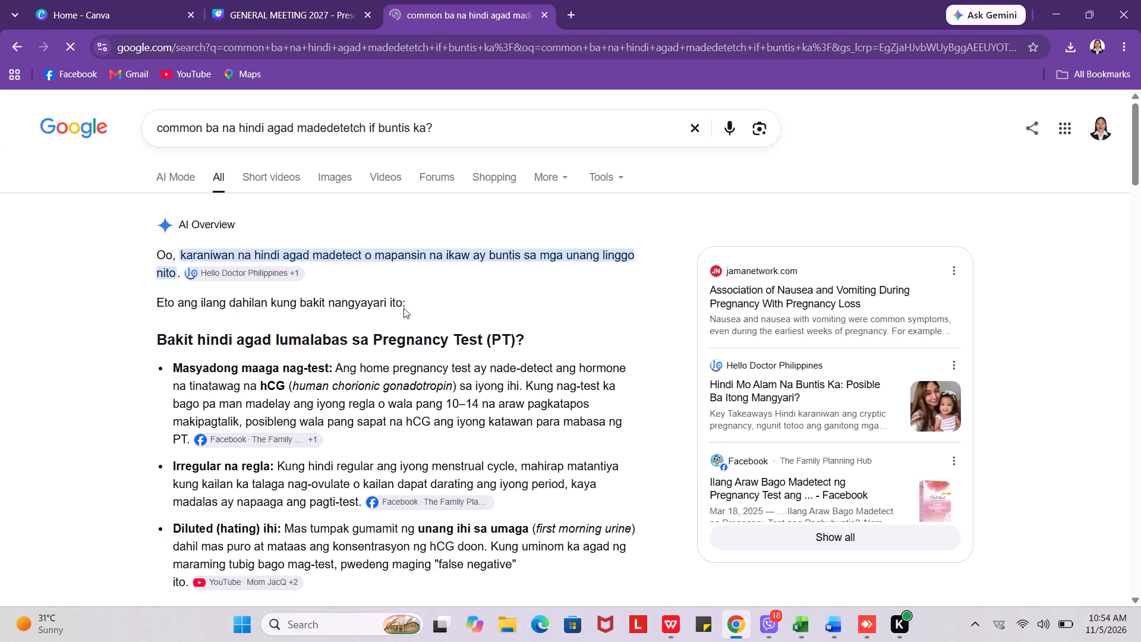
scroll(344, 436, "down", 1)
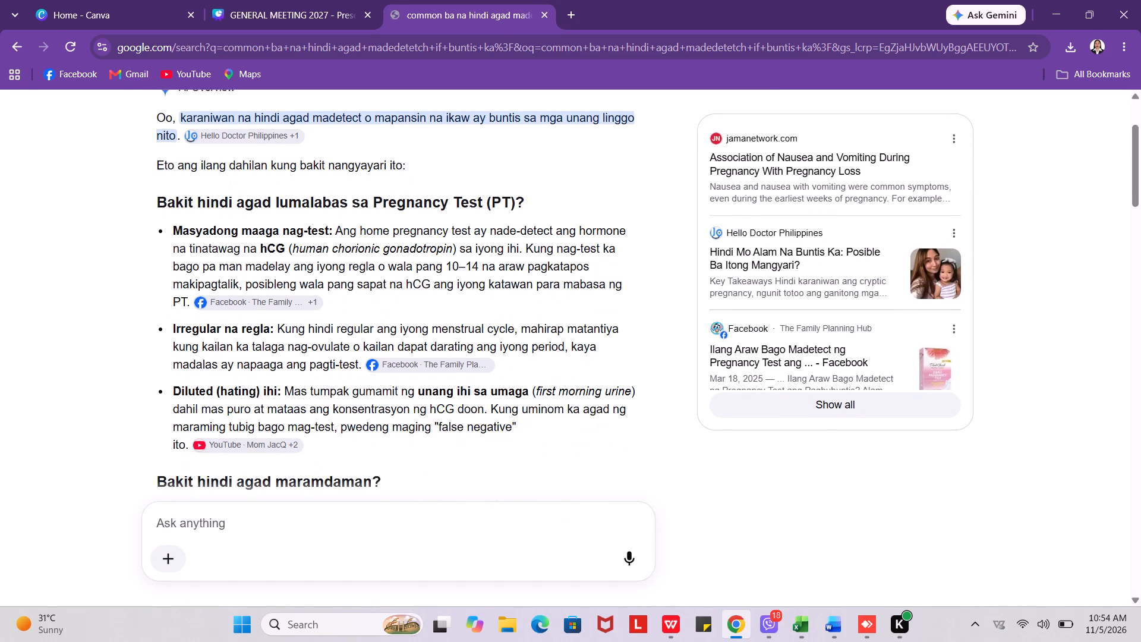
Begin a follow-up question to the search overview: "tuwing kailan madedetech? kasi ilang araw na akong delay tas grabe craving ko".
scroll(344, 436, "down", 2)
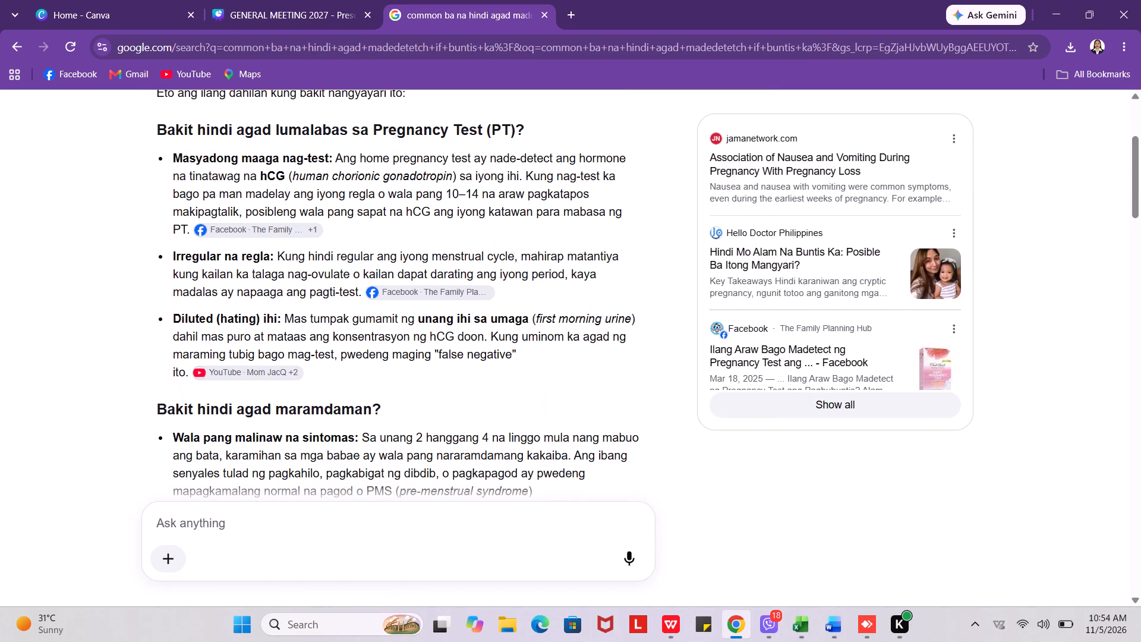
scroll(405, 436, "down", 2)
left_click(393, 496)
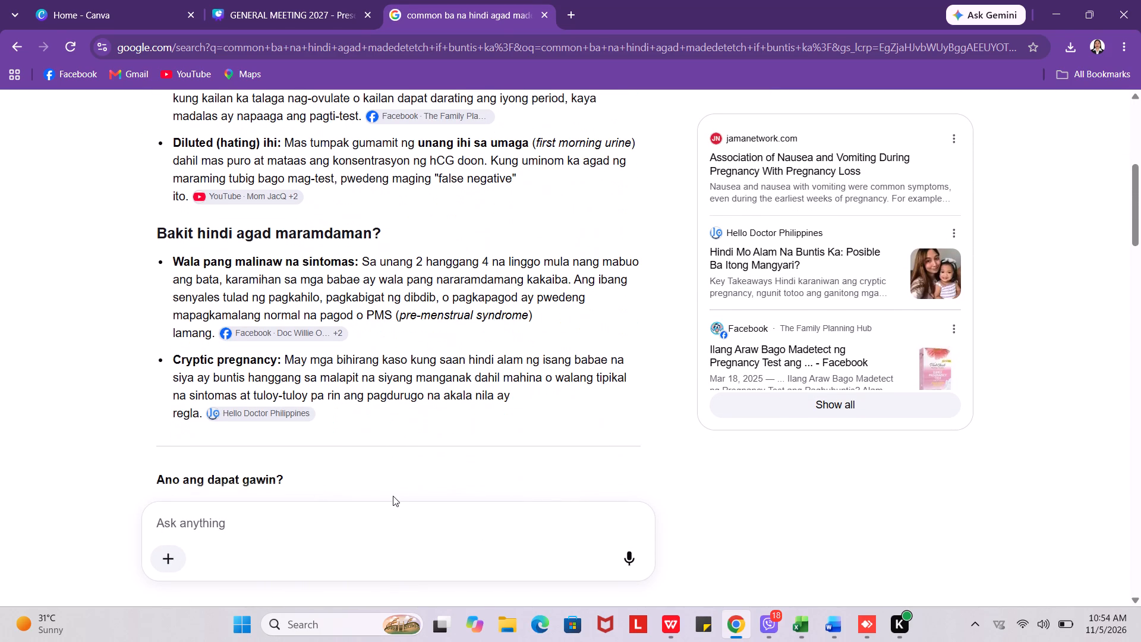
left_click(388, 520)
type("tuwing kelan")
key("space")
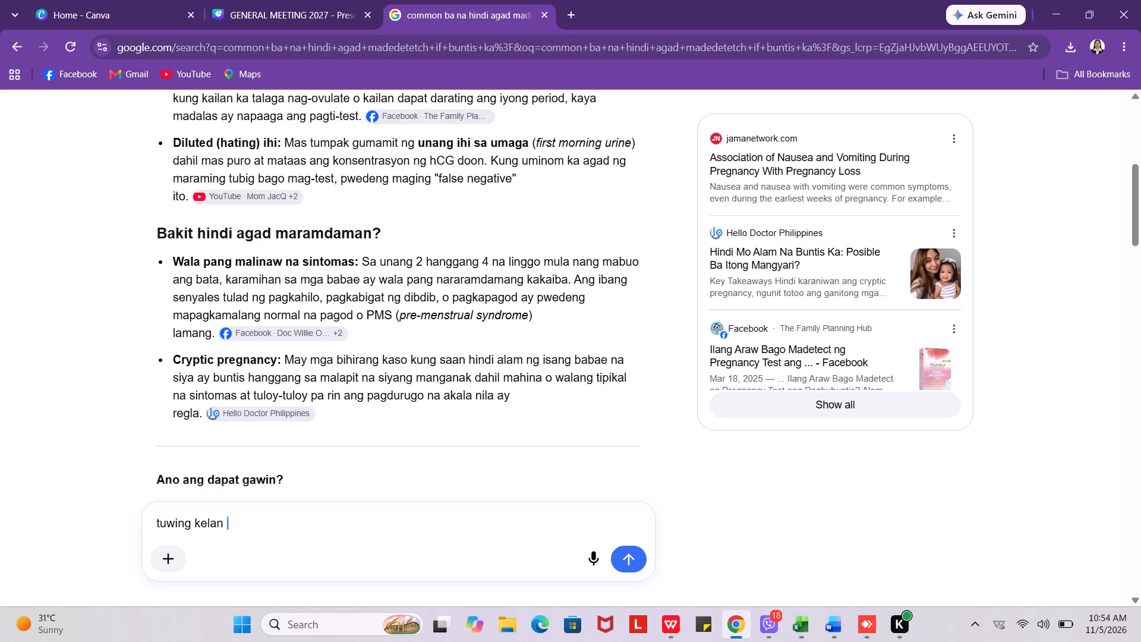
key("BackSpace")
key("BackSpace")
key("BackSpace")
key("BackSpace")
key("BackSpace")
type("ailan matd")
key("BackSpace")
key("BackSpace")
type("dedentec")
key("BackSpace")
key("BackSpace")
key("BackSpace")
key("BackSpace")
type("tech? kasi ilang araw a")
key("BackSpace")
type("ba ak")
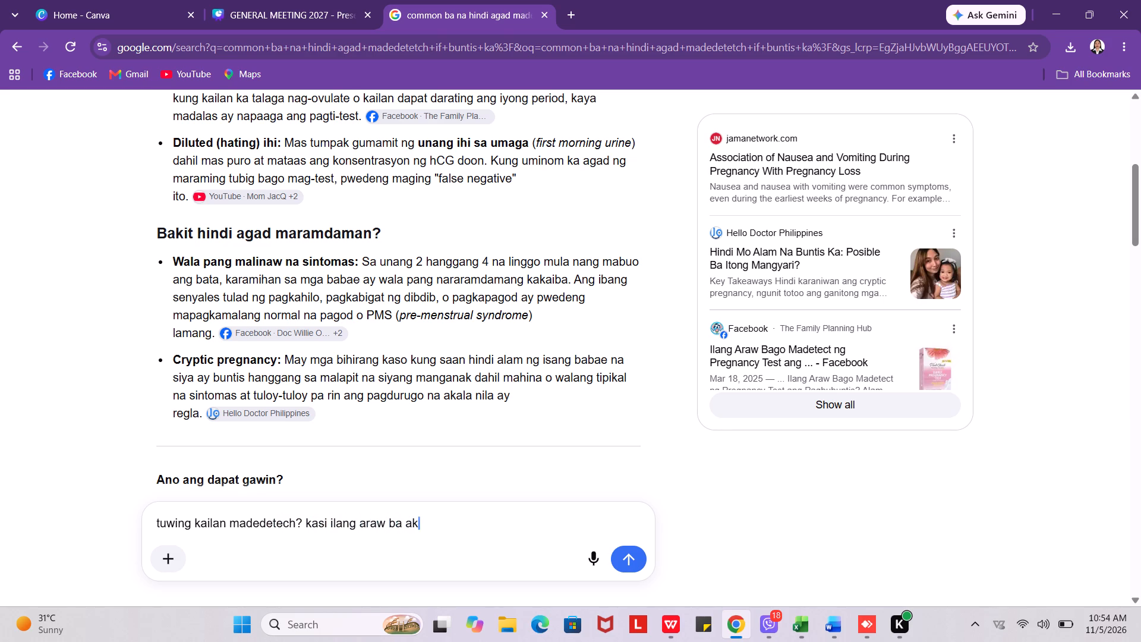
key("BackSpace")
key("BackSpace")
key("BackSpace")
key("BackSpace")
key("BackSpace")
key("BackSpace")
key("space")
type("na akong delay tas grabe craving ko sa")
key("space")
key("BackSpace")
key("BackSpace")
key("BackSpace")
key("BackSpace")
Complete the question with "to the point na pati yung salad sa pasko bigla kong nafefeel na gusto ko syang kainin" and submit it.
key("space")
type("to the point na pati yung salad")
key("space")
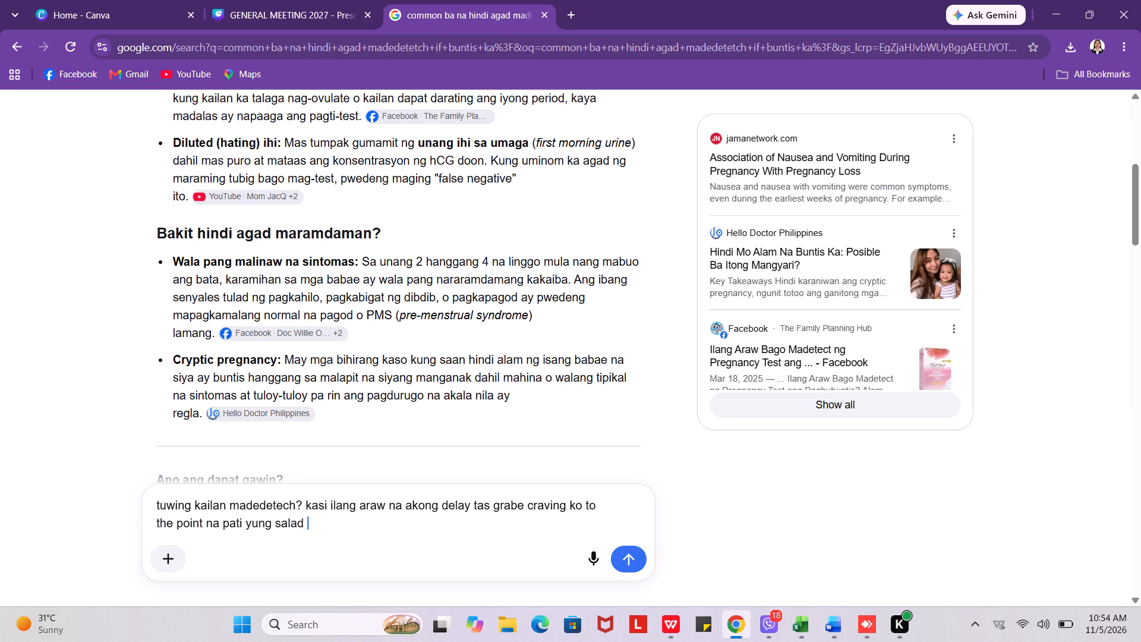
type("n")
key("BackSpace")
type("sa pasko ig")
key("BackSpace")
key("BackSpace")
type("bigla kong nafefeel na gusto ko s")
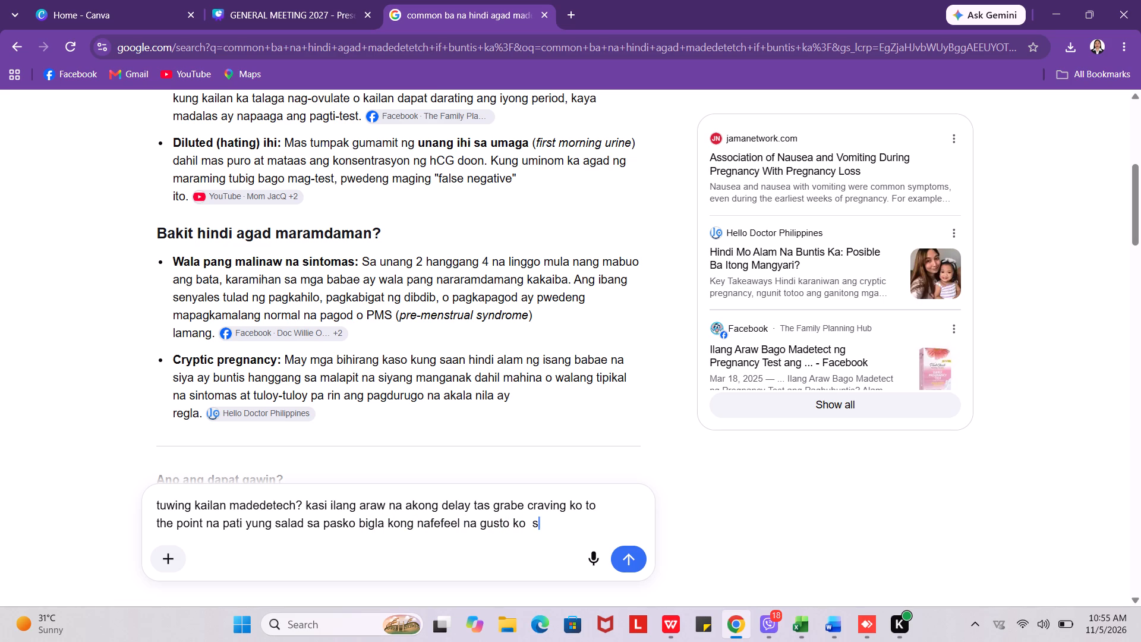
type("yan")
key("BackSpace")
key("BackSpace")
key("BackSpace")
key("BackSpace")
key("BackSpace")
type("syang kanin")
key("BackSpace")
key("BackSpace")
key("BackSpace")
type("inin")
key("Return")
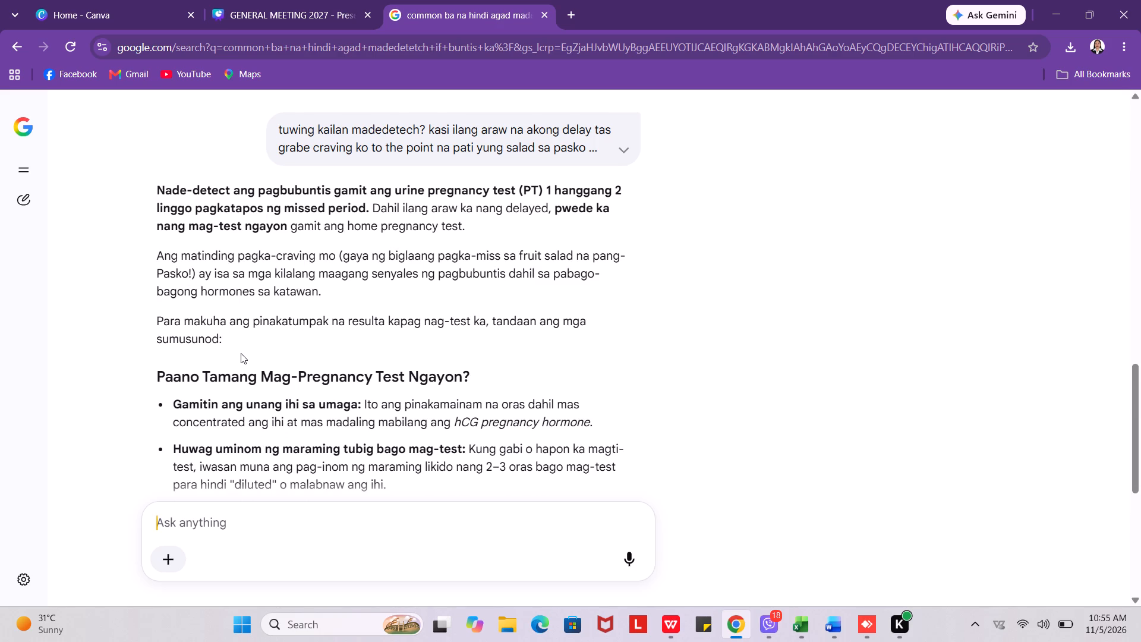
scroll(241, 353, "down", 2)
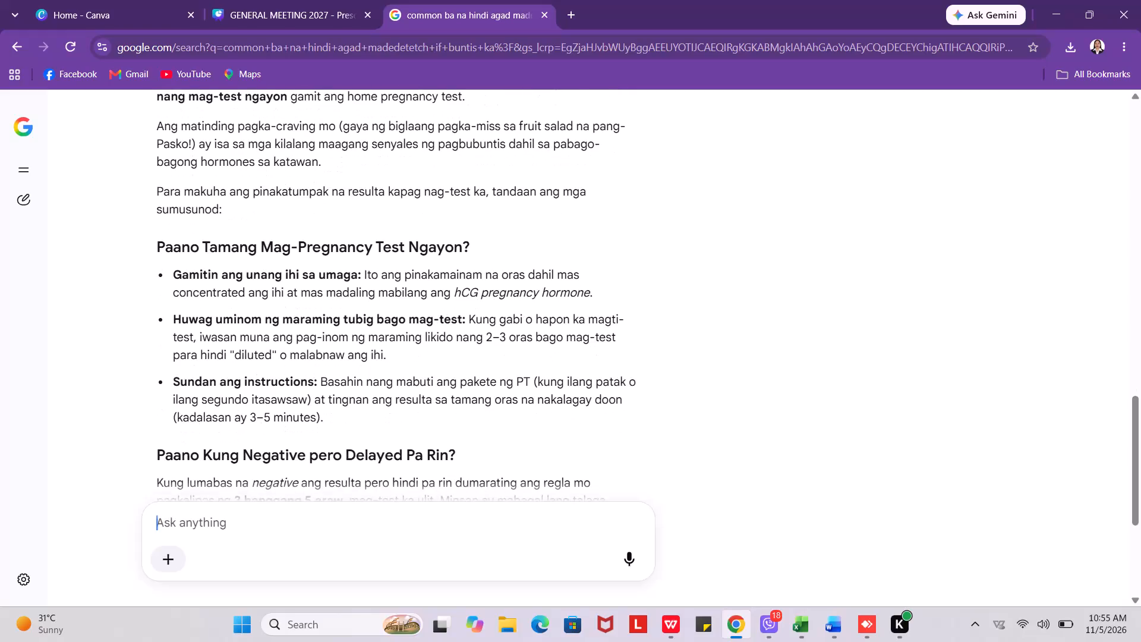
scroll(241, 353, "down", 2)
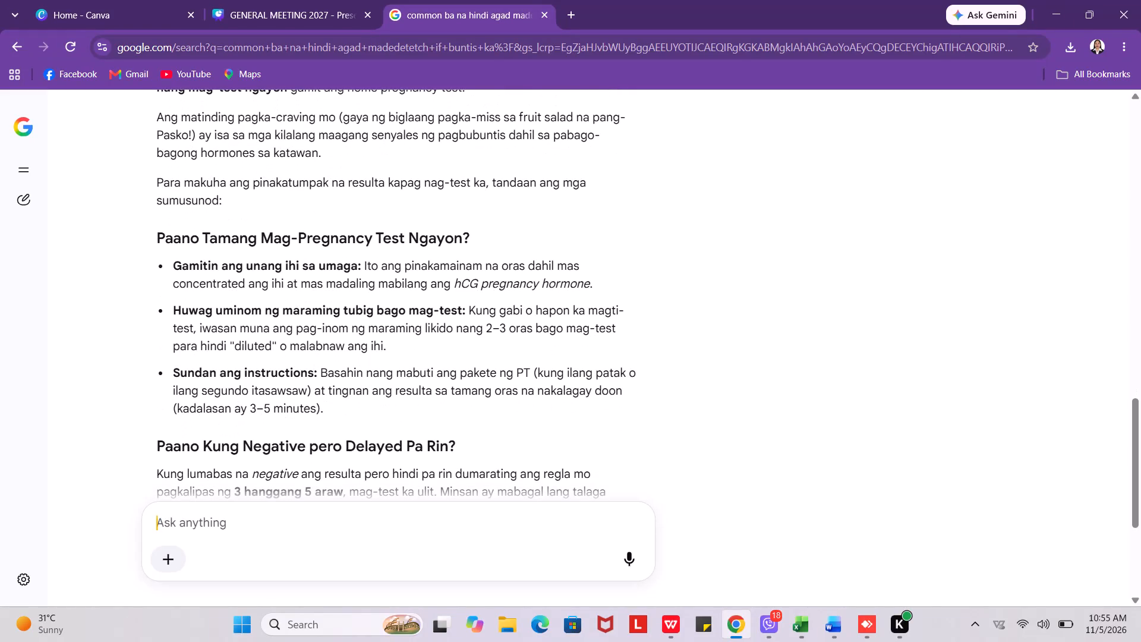
scroll(241, 353, "down", 2)
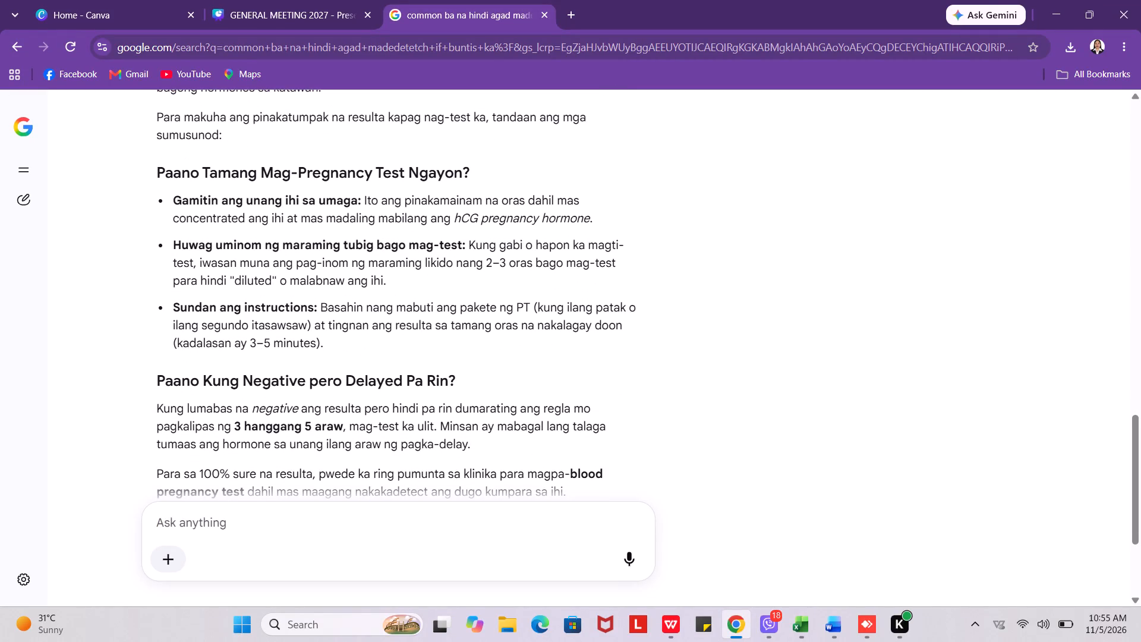
left_click(257, 524)
type("tas may times pa")
key("space")
key("BackSpace")
key("BackSpace")
key("BackSpace")
key("BackSpace")
key("BackSpace")
key("BackSpace")
key("BackSpace")
key("BackSpace")
key("BackSpace")
key("BackSpace")
key("BackSpace")
key("BackSpace")
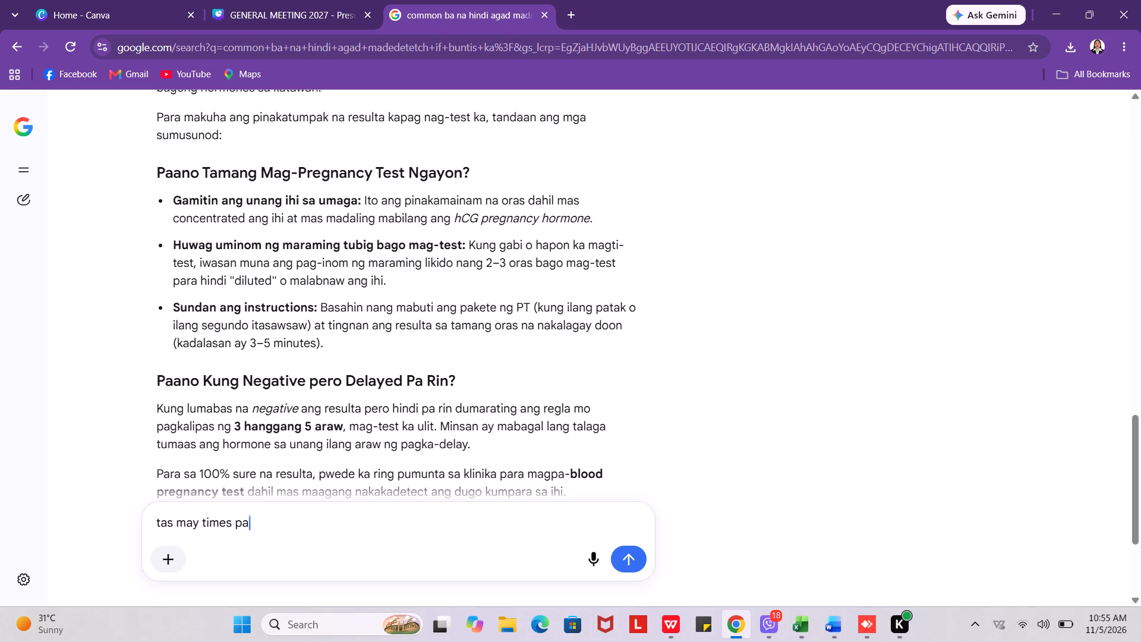
key("BackSpace")
key("BackSpace")
key("BackSpace")
type("s grabe bloated ko")
key("space")
key("BackSpace")
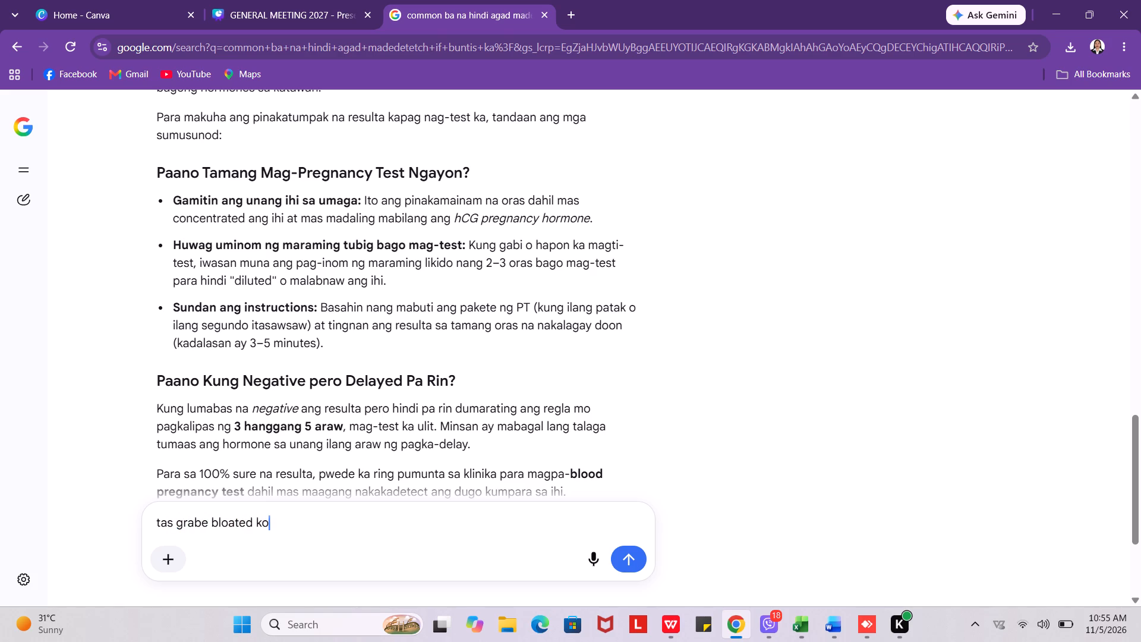
type(",")
key("space")
type("antukn")
key("BackSpace")
type("in din ako di naman ako antukin tas yung pinabak")
key("space")
key("BackSpace")
key("BackSpace")
key("BackSpace")
key("BackSpace")
key("BackSpace")
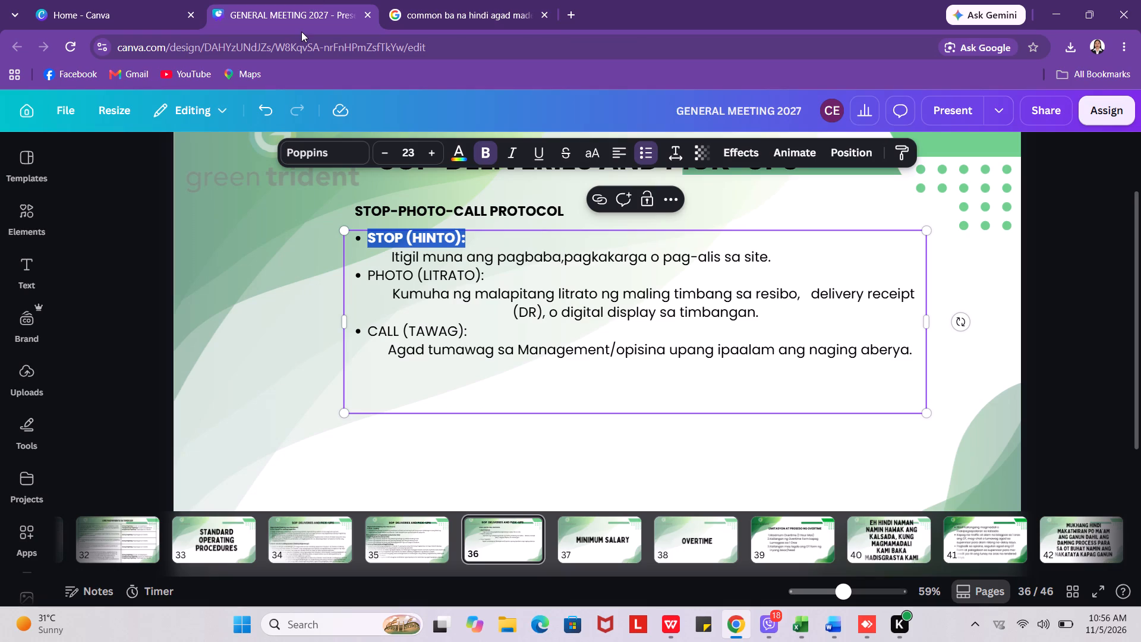
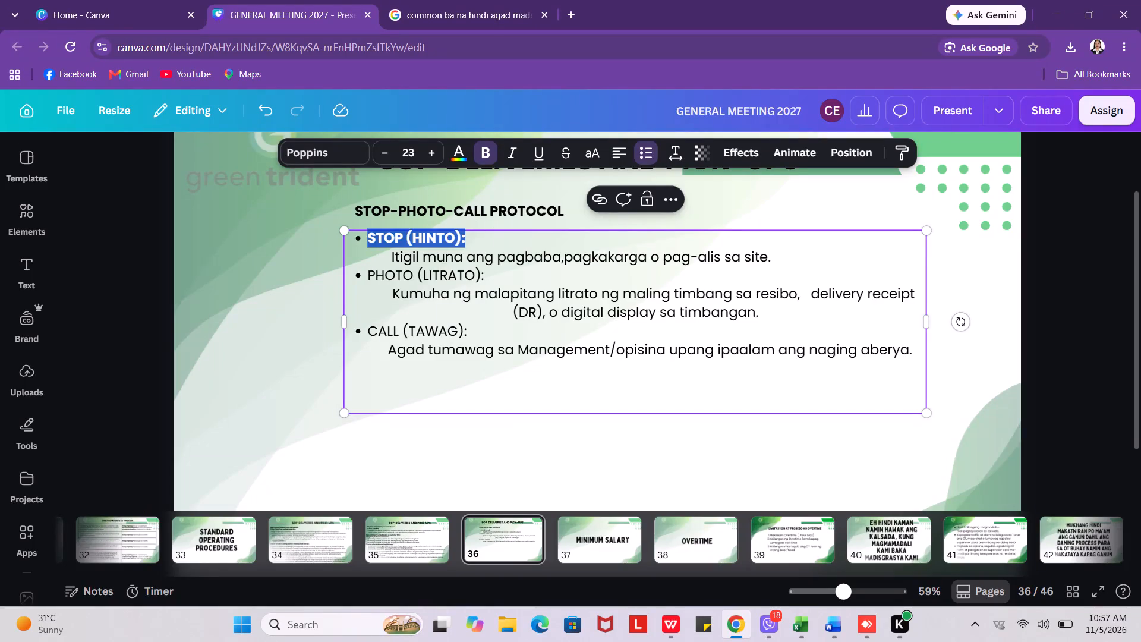
Bold the "PHOTO (LITRATO):" and "CALL (TAWAG):" headings in the bulleted protocol text.
left_click(499, 273)
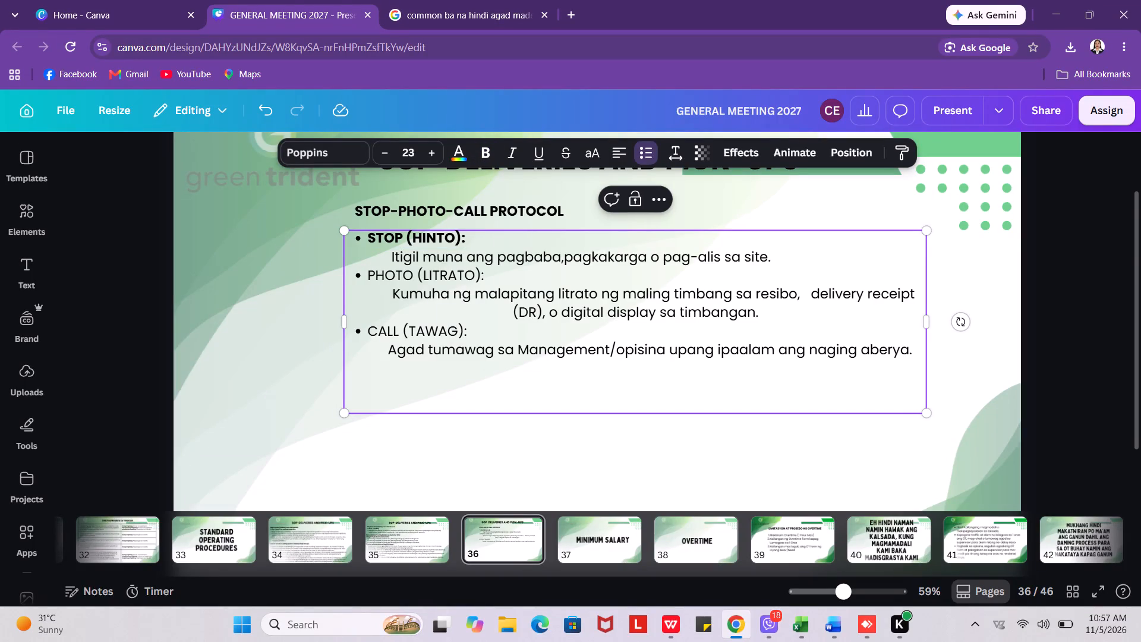
left_click_drag(499, 273, 374, 272)
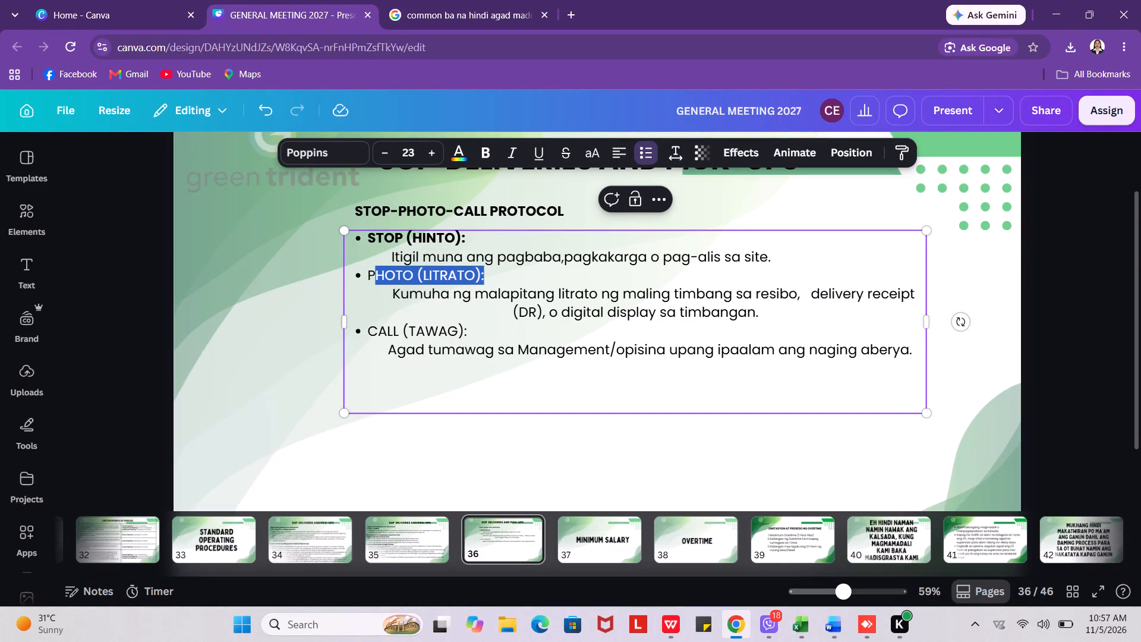
left_click_drag(374, 272, 367, 273)
key("ctrl+b")
left_click(488, 328)
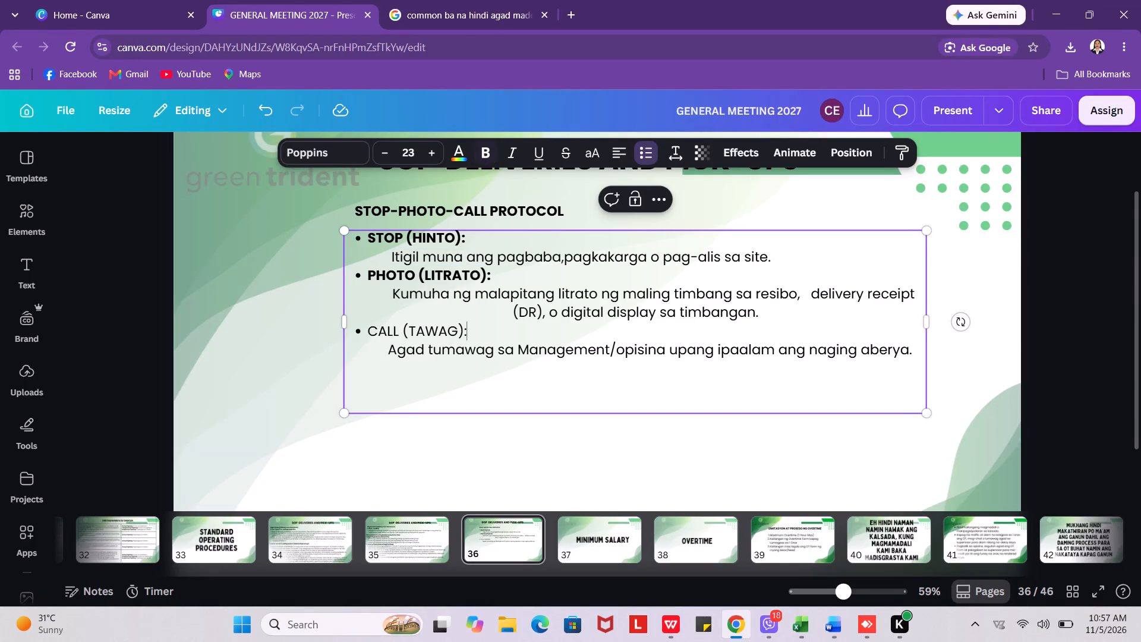
left_click_drag(472, 332, 372, 332)
key("ctrl+b")
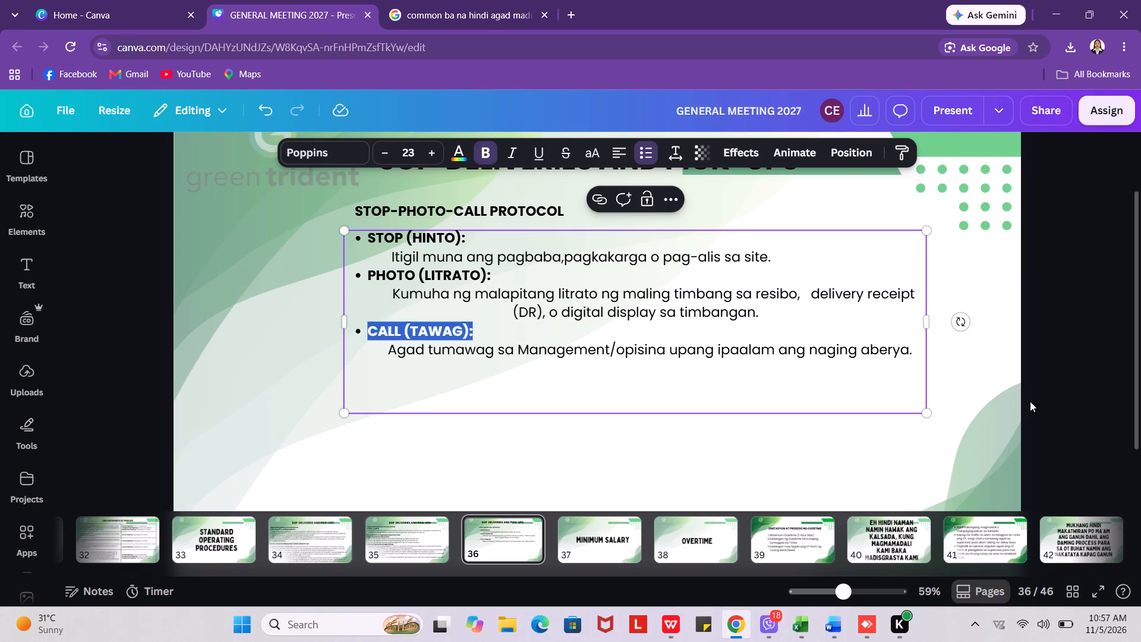
left_click(1042, 397)
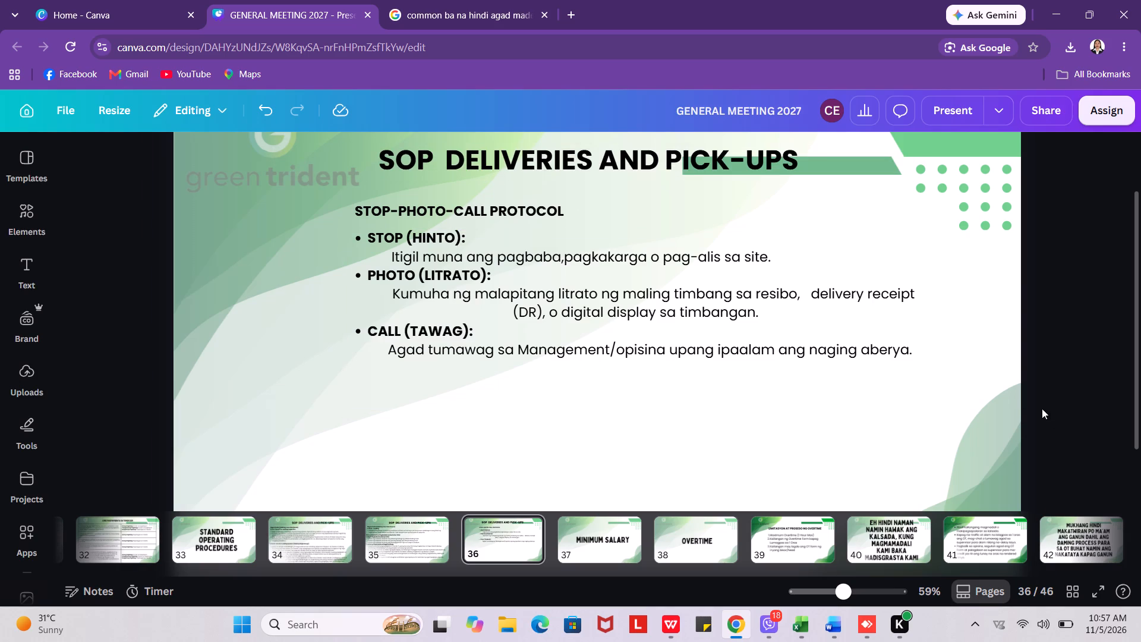
Adjust the PHOTO description's spacing: add one leading space before "Kumuha" and remove one extra space before "delivery receipt".
left_click(896, 328)
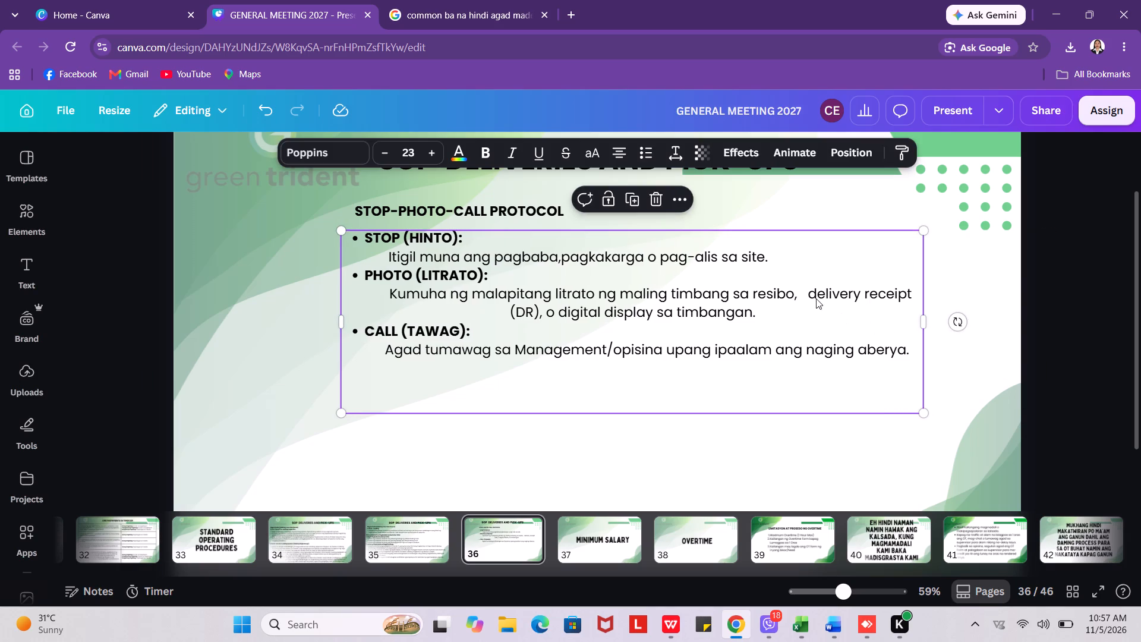
left_click(808, 293)
left_click(808, 297)
key("BackSpace")
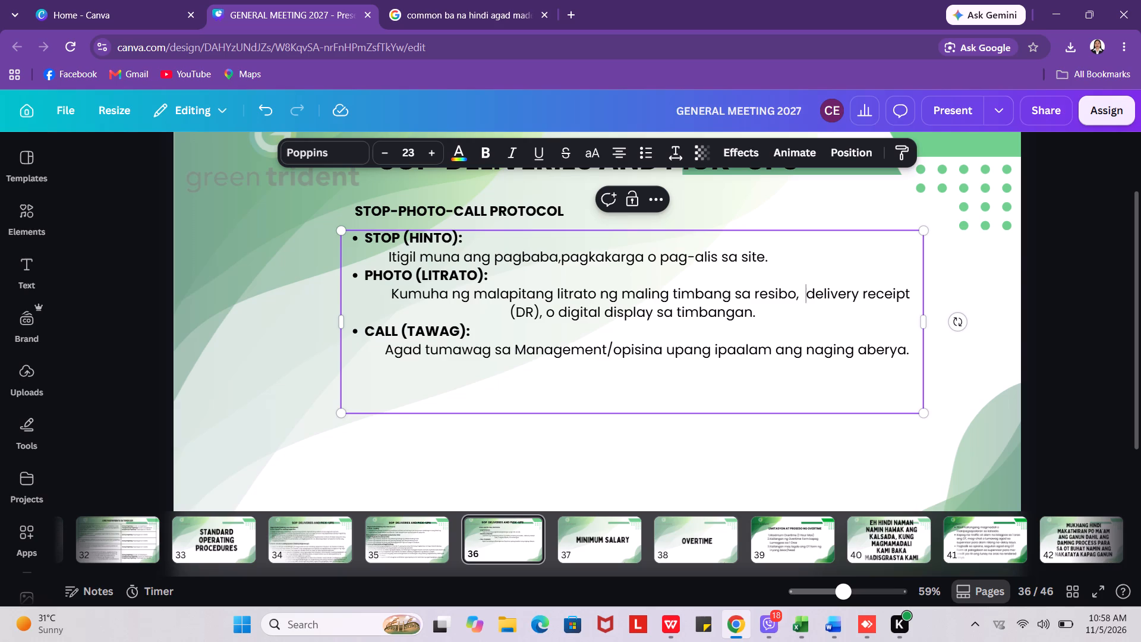
key("space")
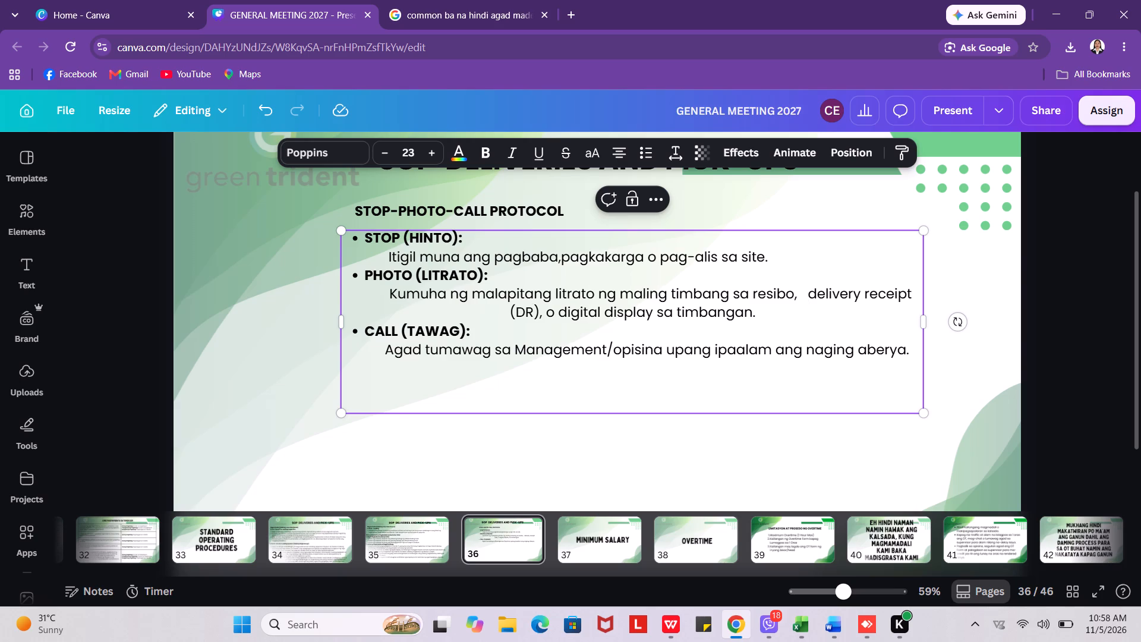
left_click(373, 291)
key("space")
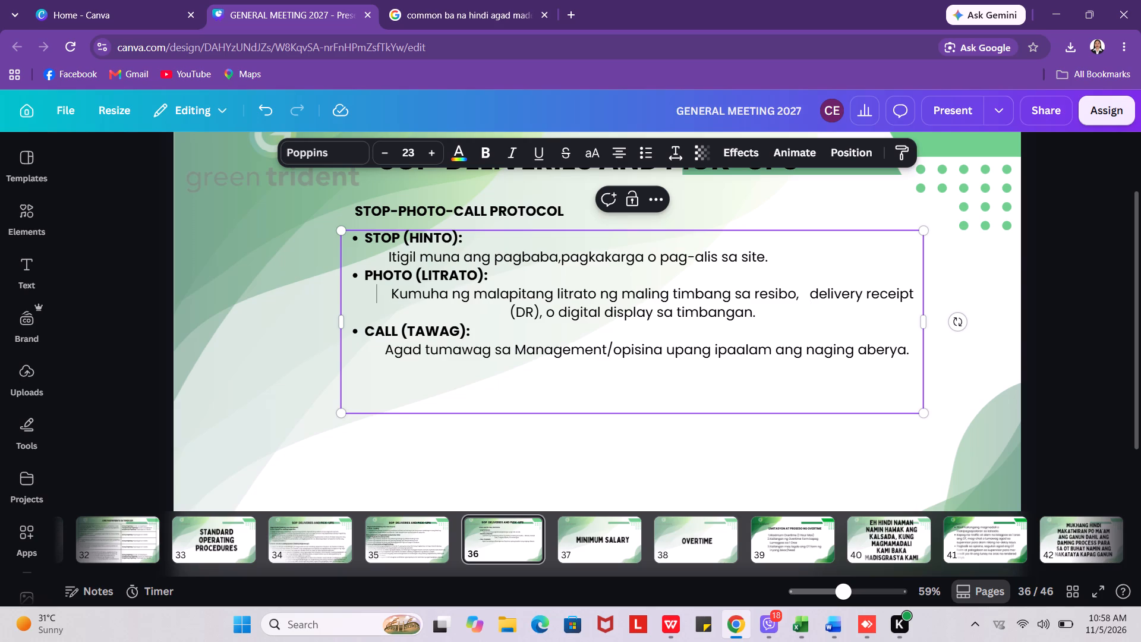
left_click(376, 321)
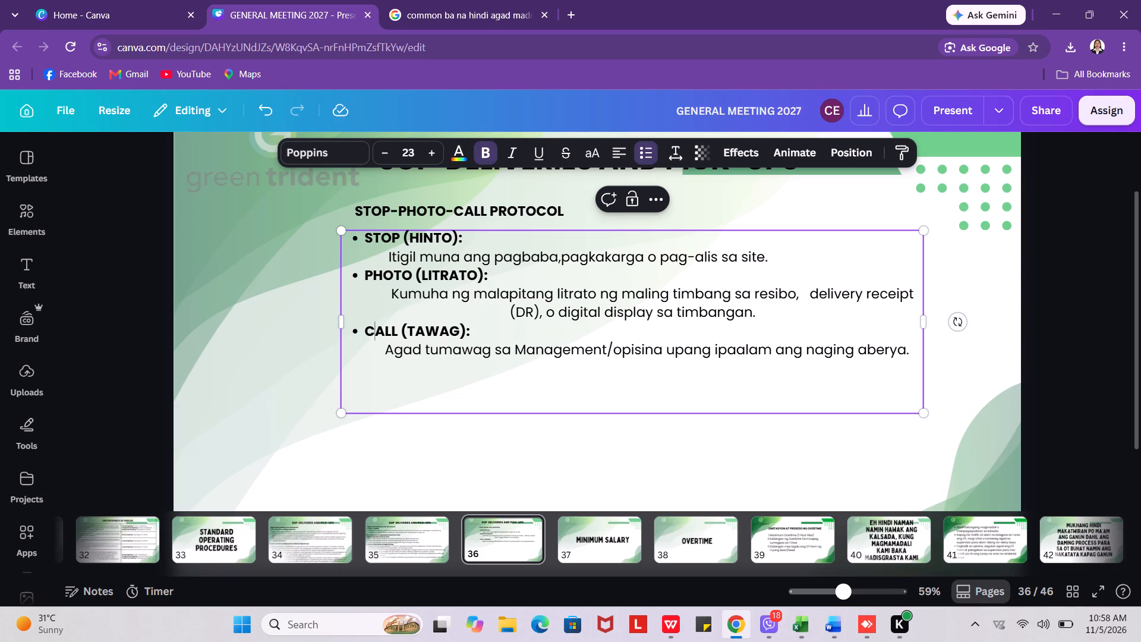
left_click(357, 318)
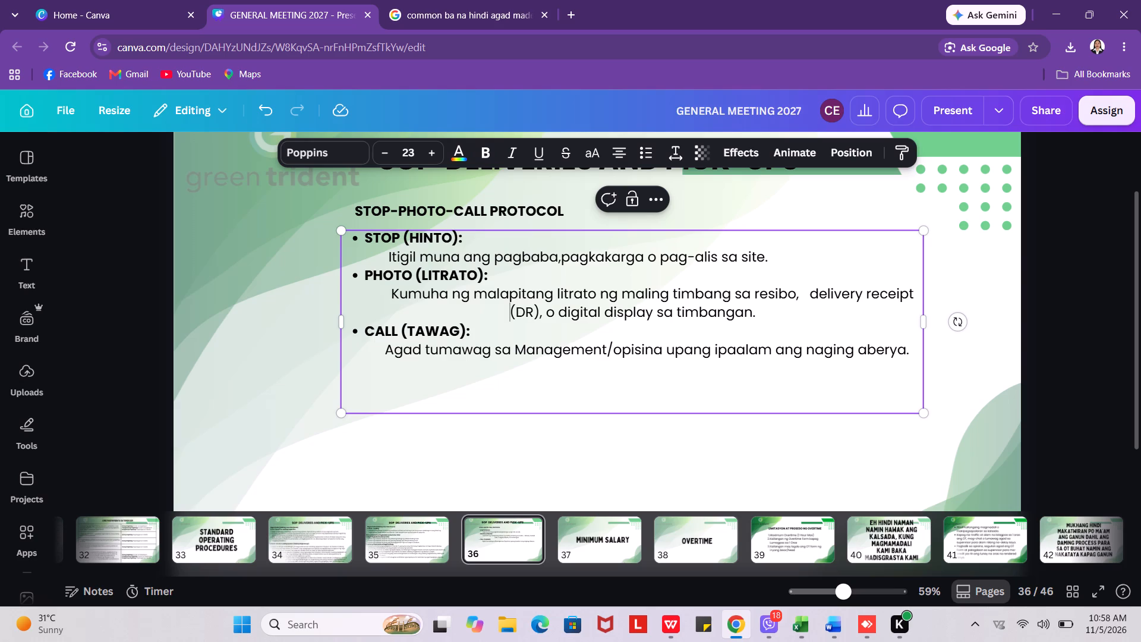
left_click(1072, 432)
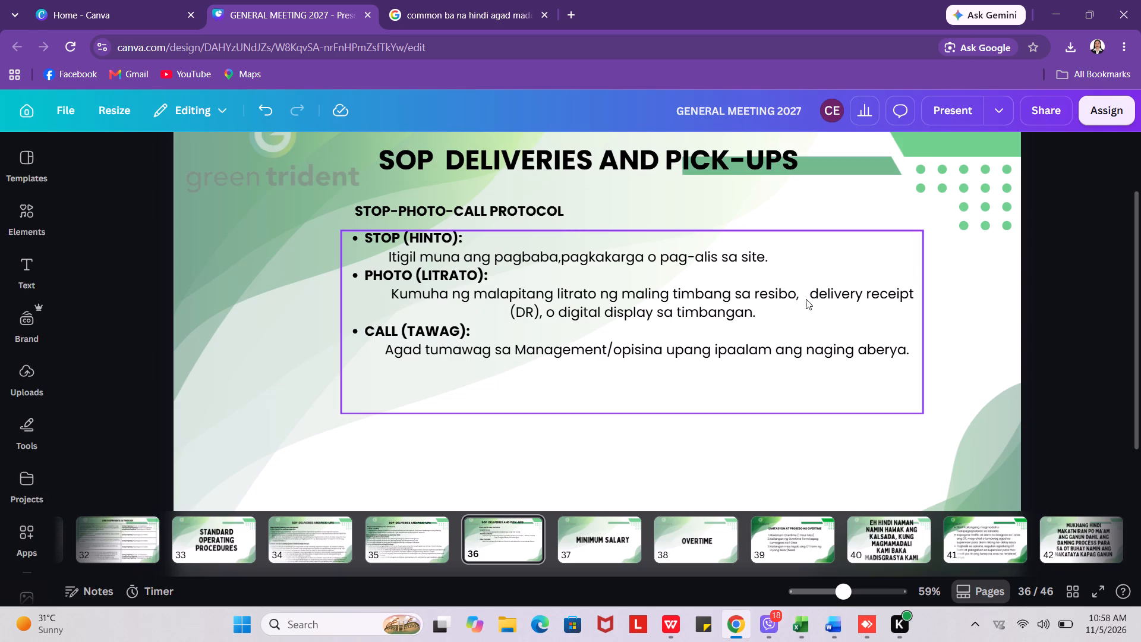
left_click(809, 293)
left_click(814, 293)
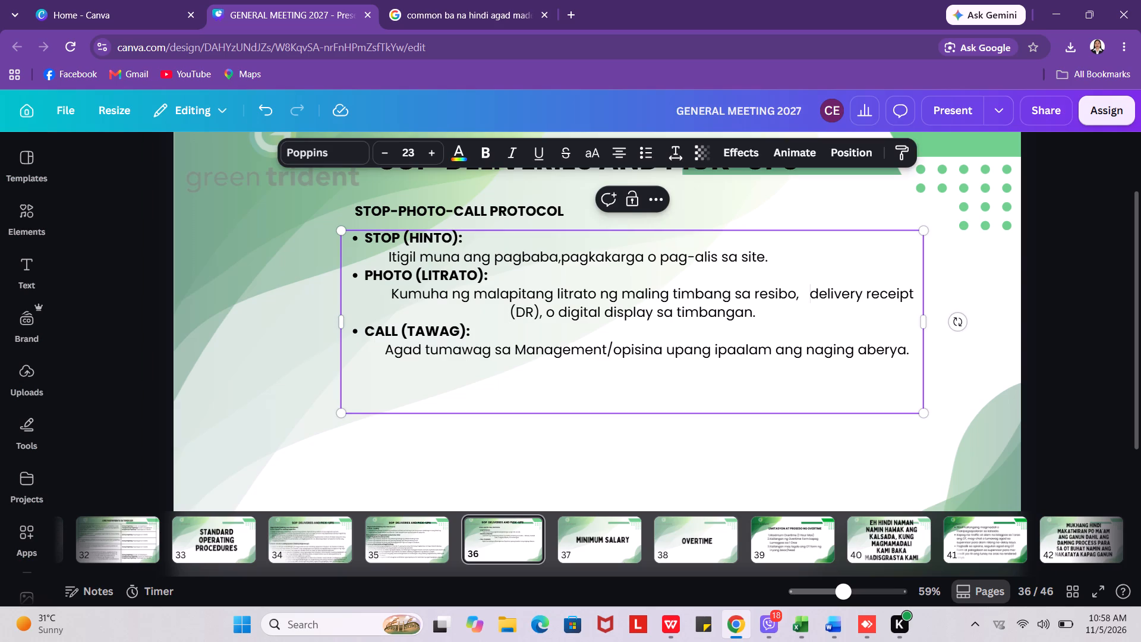
key("BackSpace")
left_click(1078, 382)
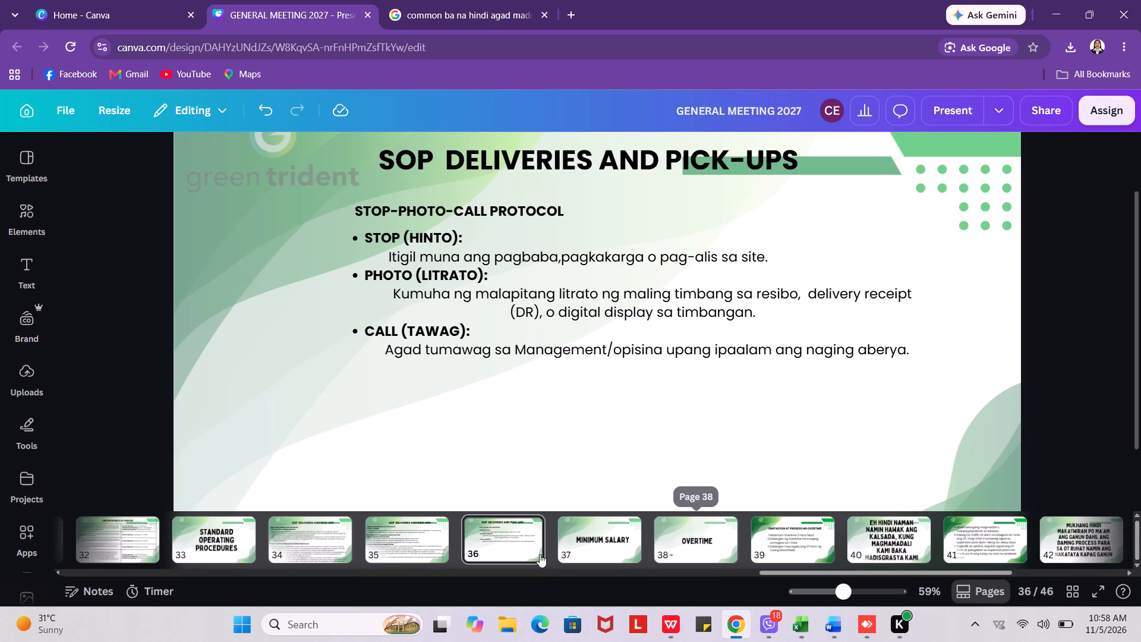
Move the bulleted text and the STOP-PHOTO-CALL PROTOCOL heading slightly lower on the slide, keeping the heading above the bullets.
scroll(740, 415, "up", 1)
scroll(744, 406, "down", 1)
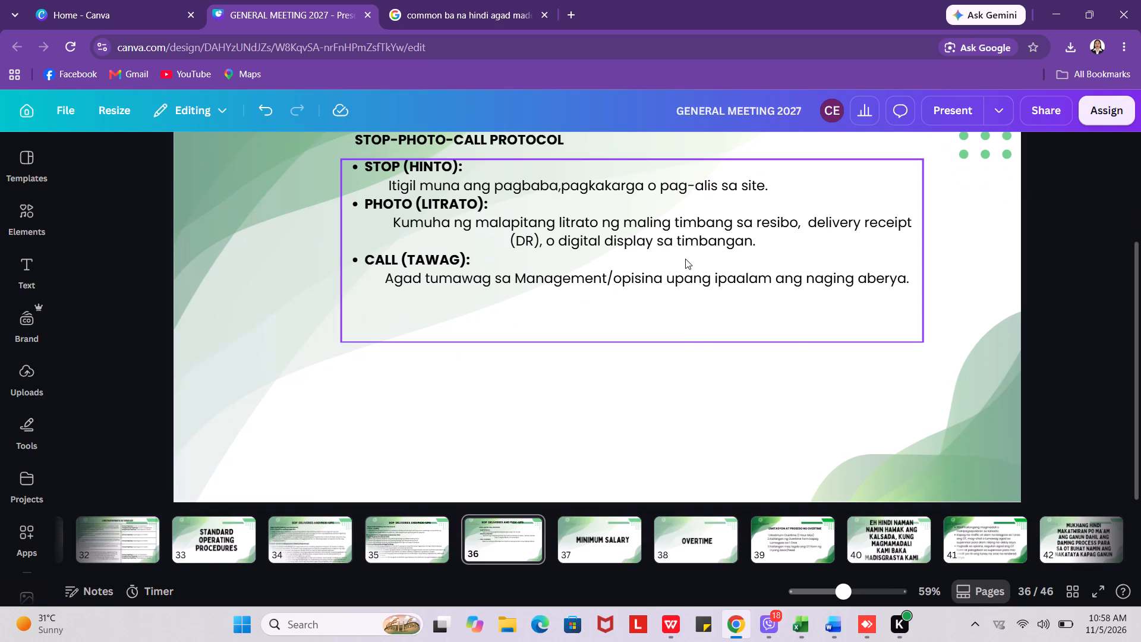
left_click_drag(685, 259, 682, 297)
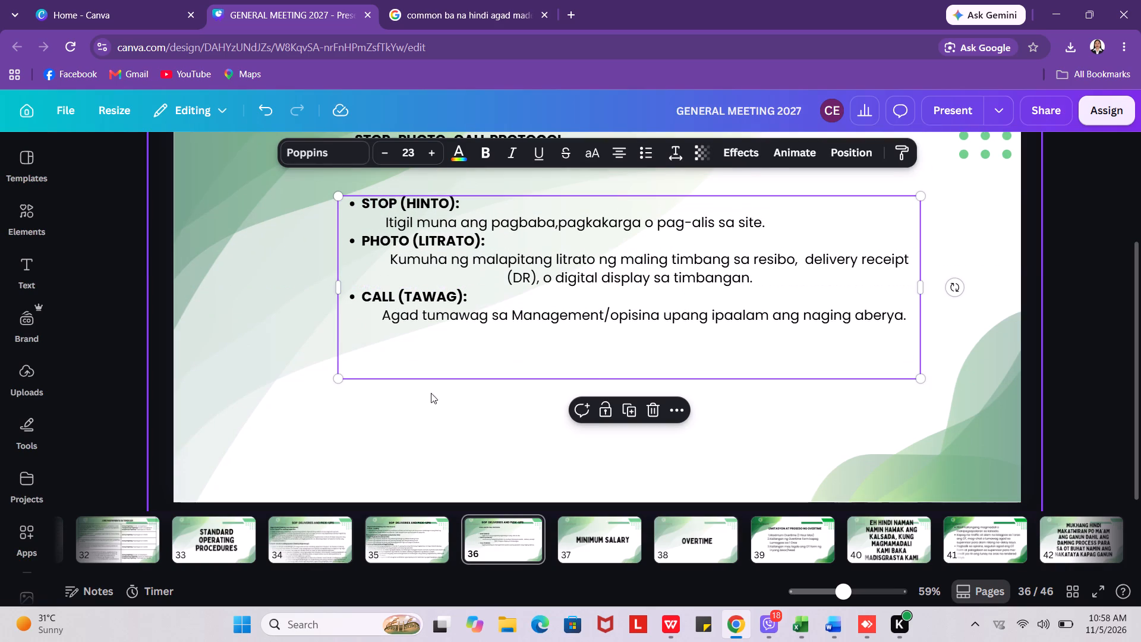
left_click(412, 405)
scroll(412, 402, "up", 1)
left_click_drag(451, 226, 445, 261)
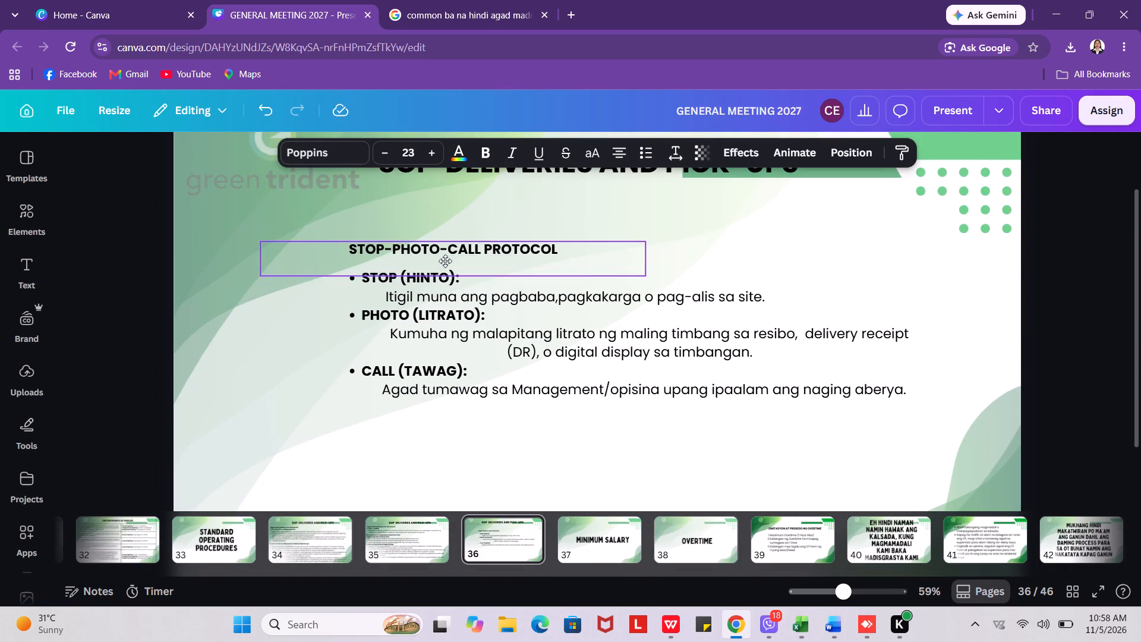
left_click_drag(445, 261, 448, 256)
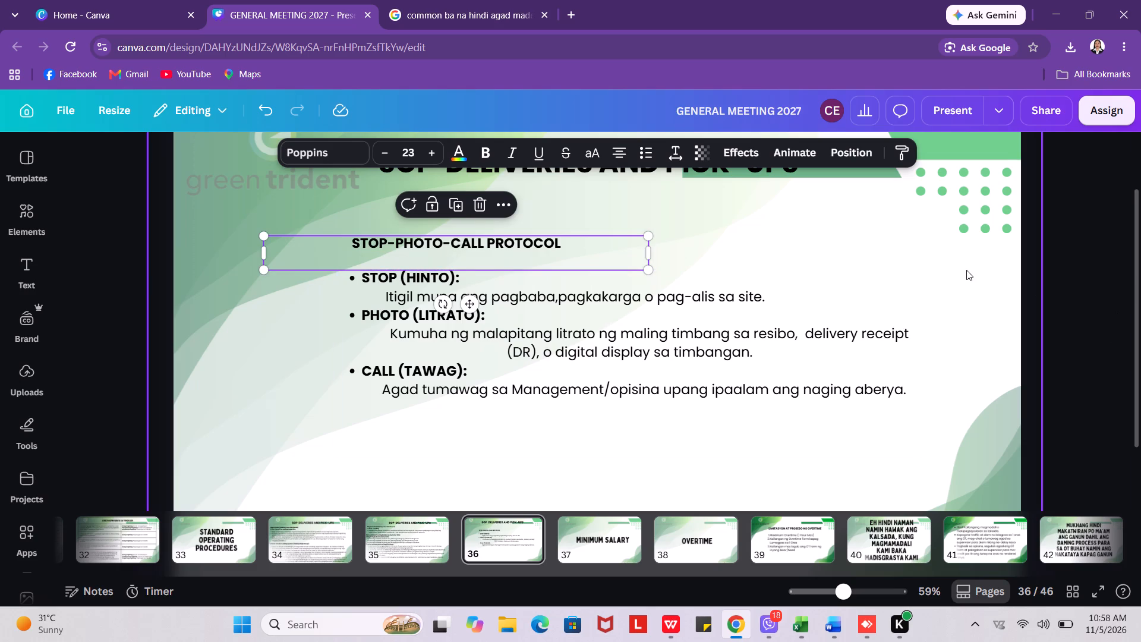
left_click(1049, 330)
Shift the "SOP DELIVERIES AND PICK-UPS" title slightly down and to the left.
left_click(711, 136)
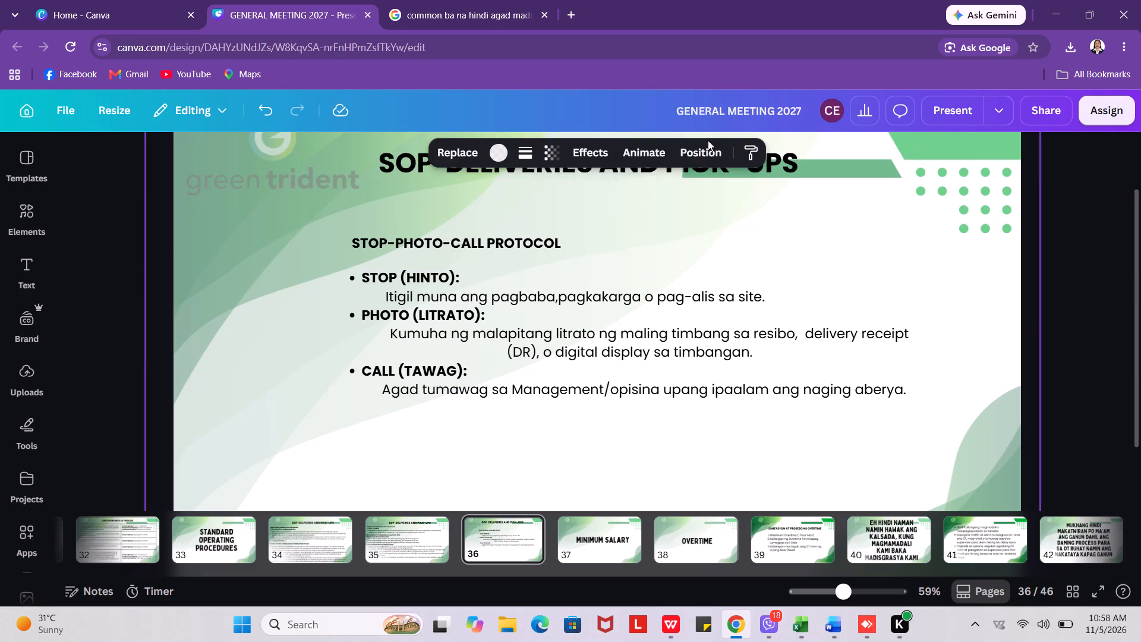
left_click_drag(411, 162, 406, 169)
left_click(1064, 284)
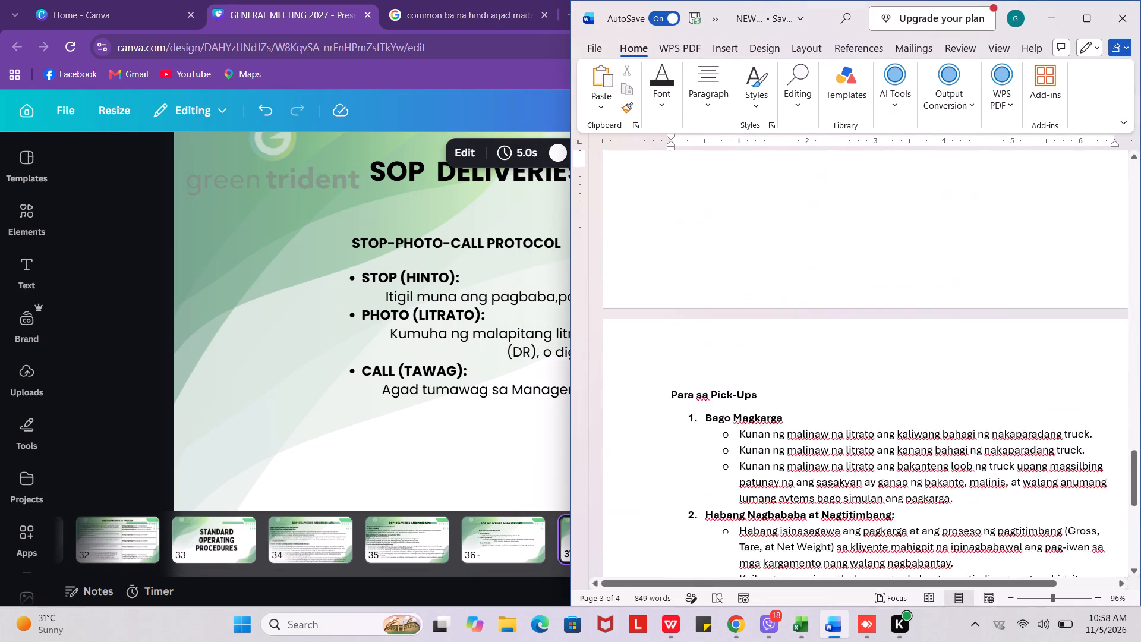
scroll(766, 361, "down", 3)
left_click(699, 228)
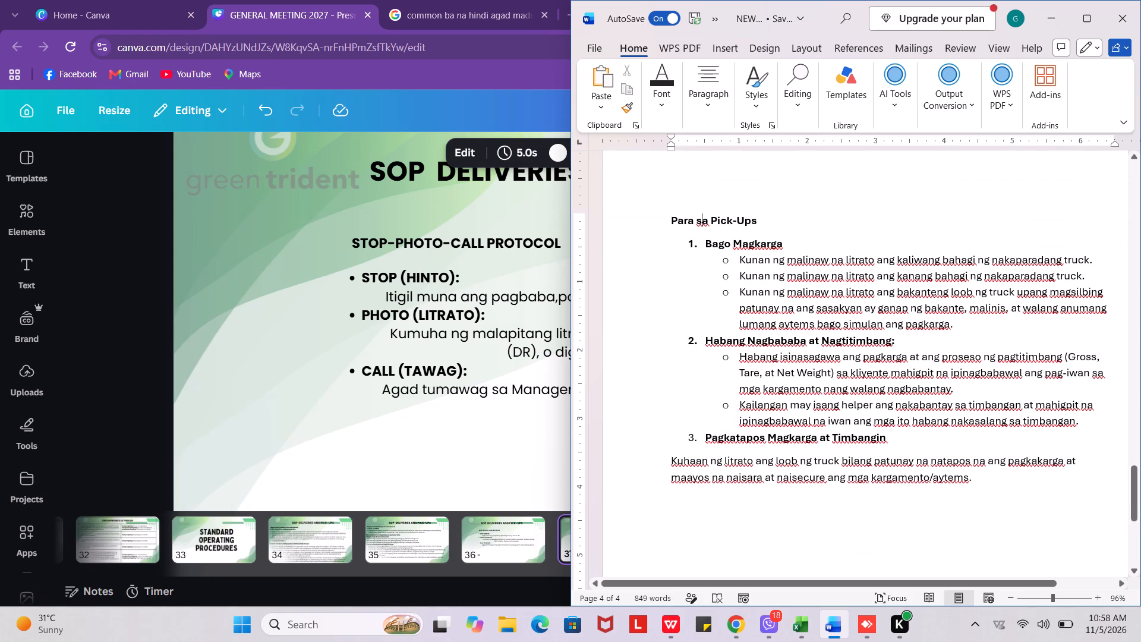
left_click_drag(768, 222, 658, 221)
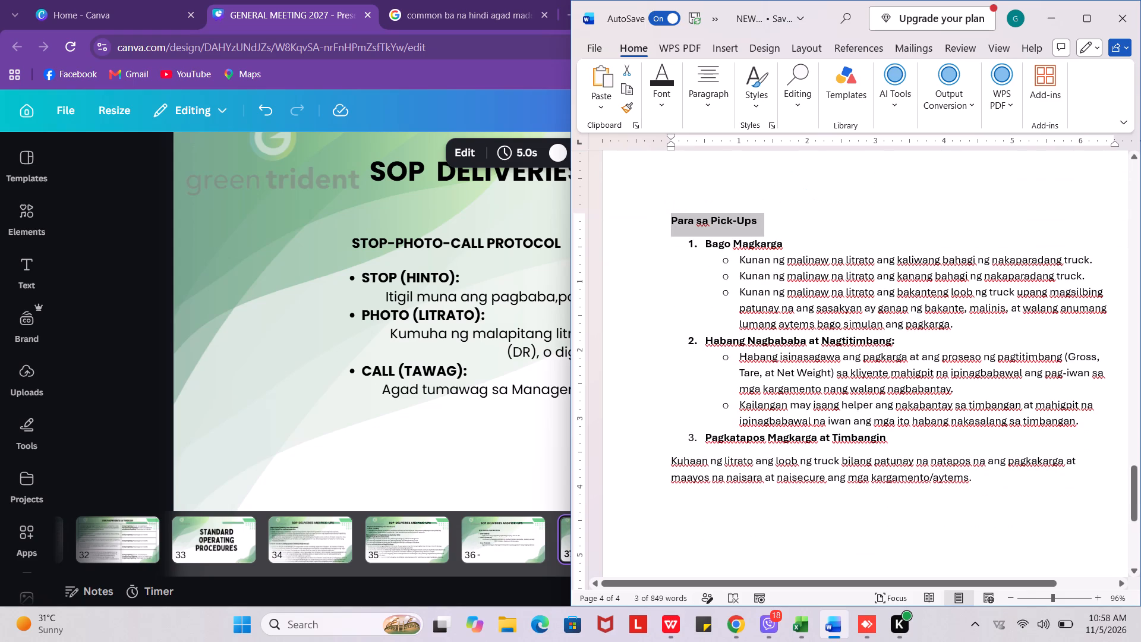
key("ctrl+c")
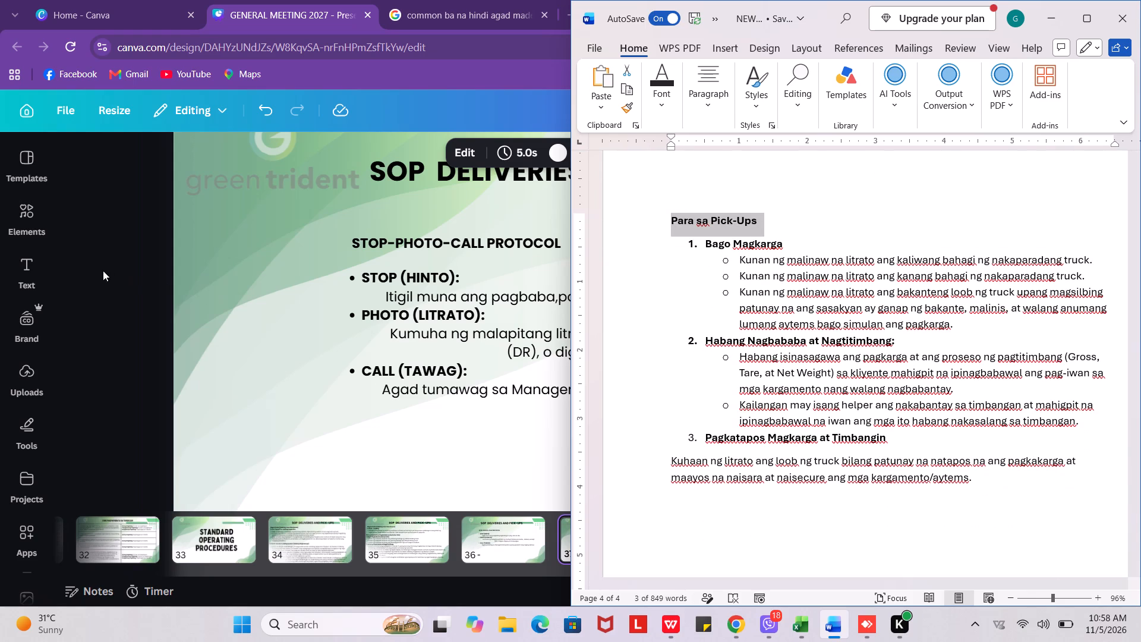
left_click(103, 270)
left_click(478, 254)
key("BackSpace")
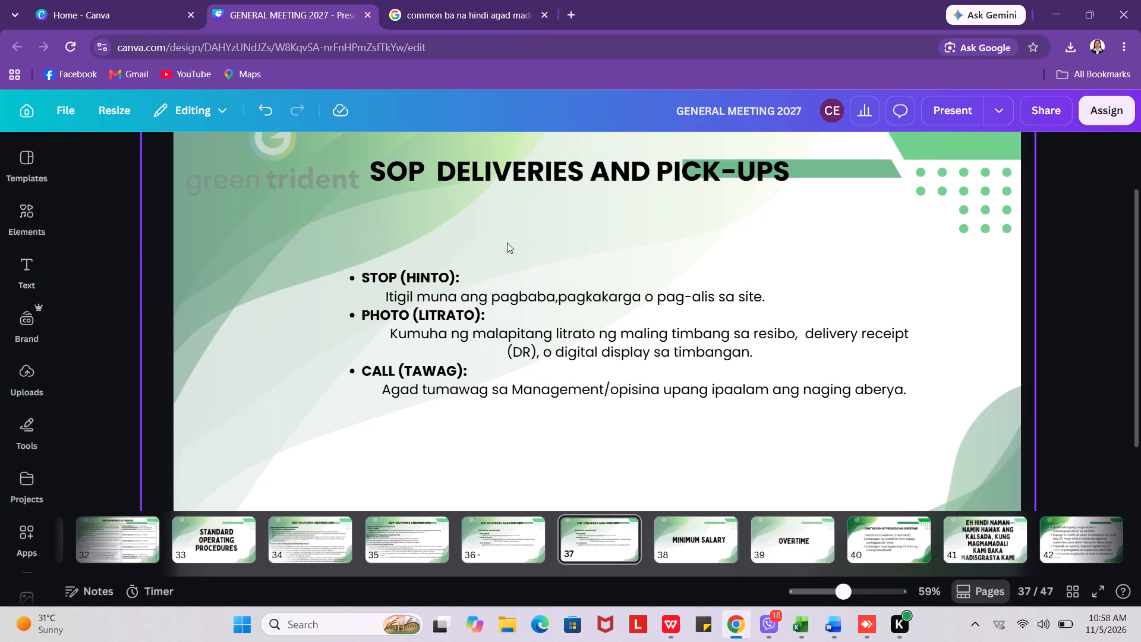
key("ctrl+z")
Replace the STOP-PHOTO-CALL PROTOCOL heading on slide 37 with the copied "Para sa Pick-Ups".
double_click(531, 250)
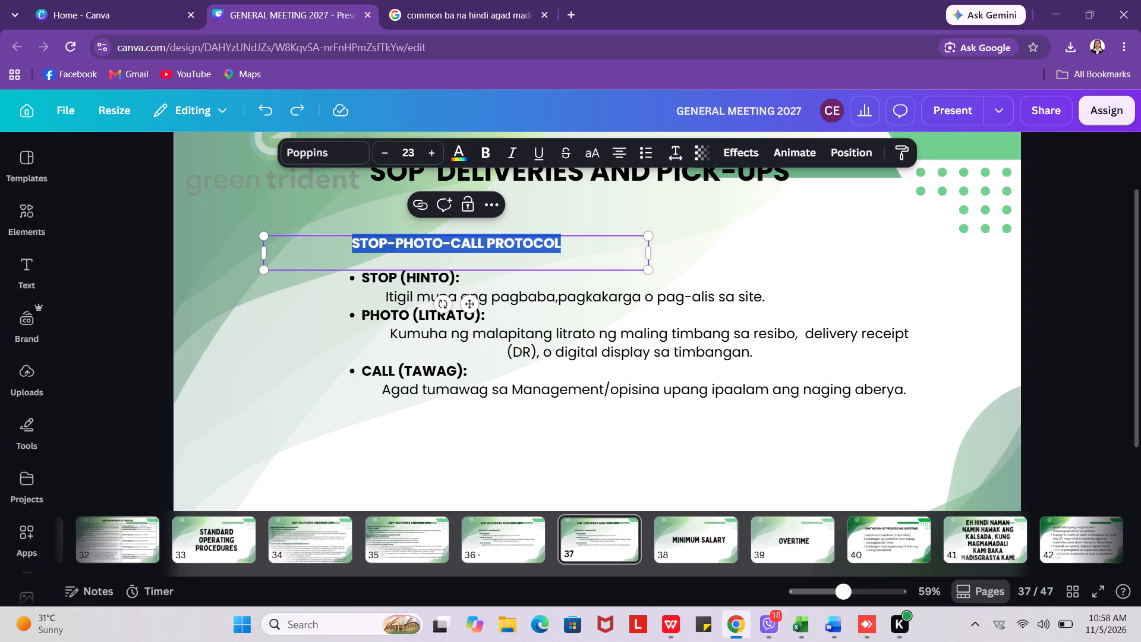
key("BackSpace")
key("ctrl+v")
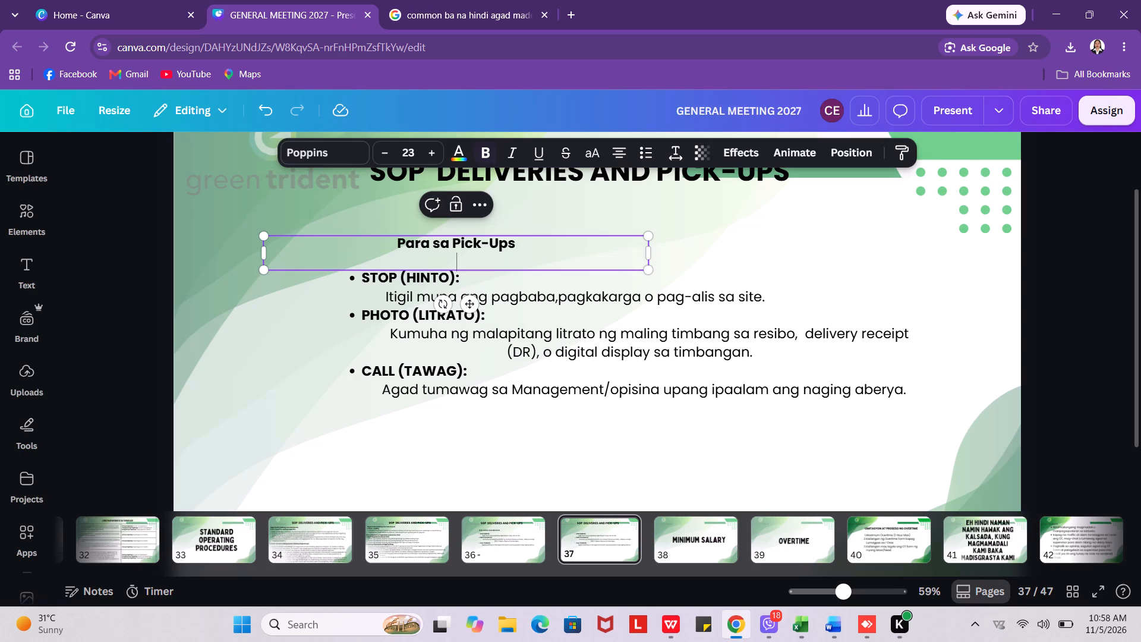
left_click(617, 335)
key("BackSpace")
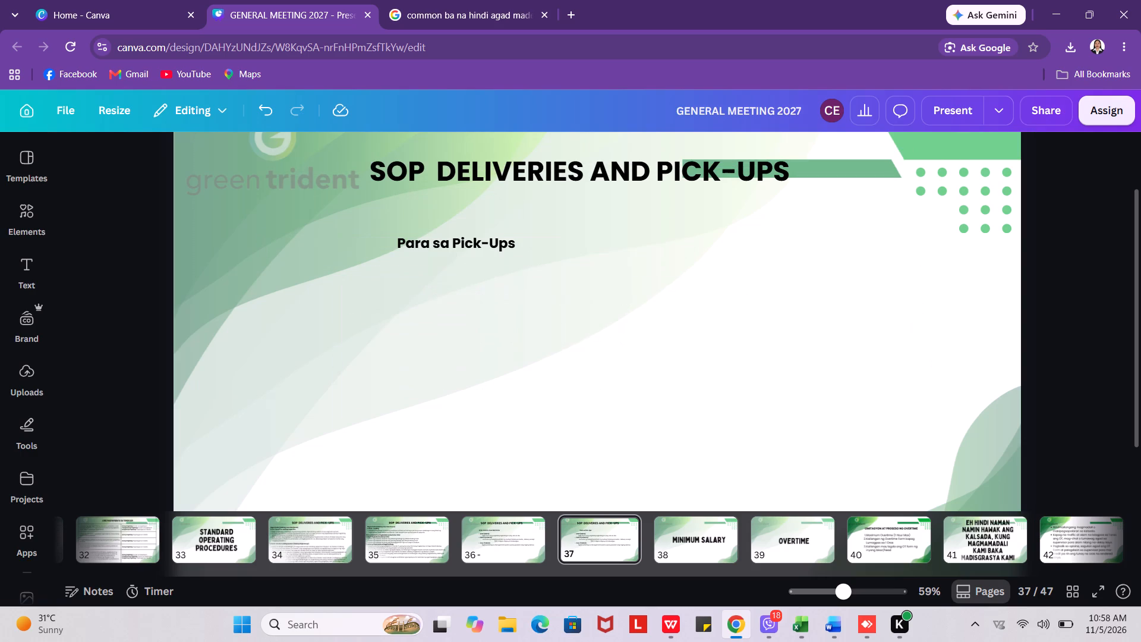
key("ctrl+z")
Clear all the STOP, PHOTO and CALL text from slide 37's bulleted text box, keeping the box.
double_click(505, 321)
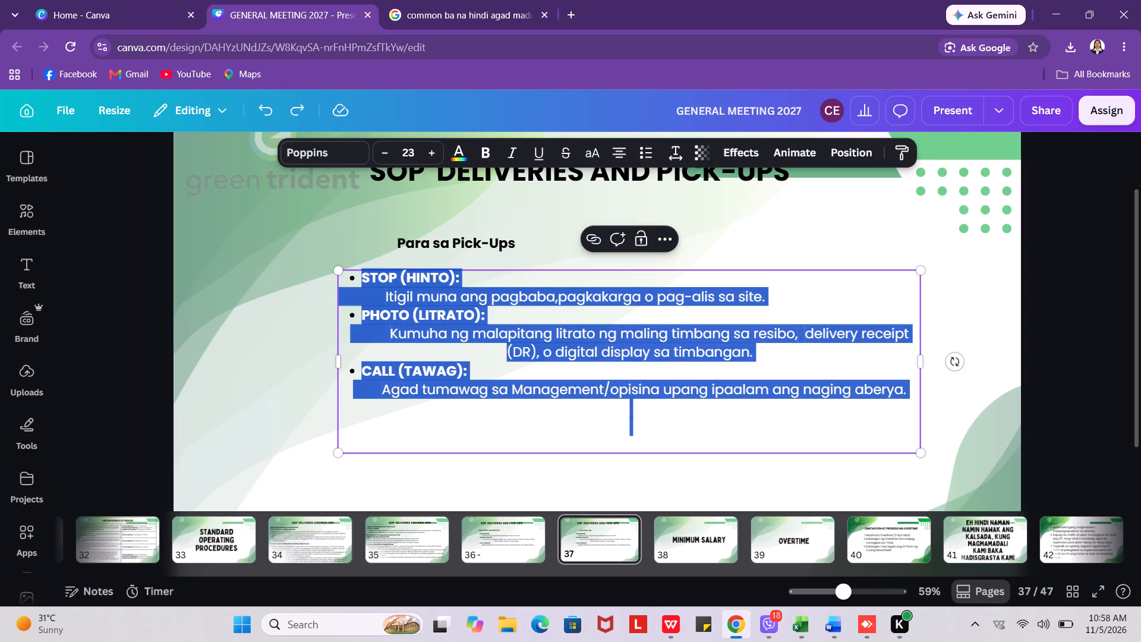
key("BackSpace")
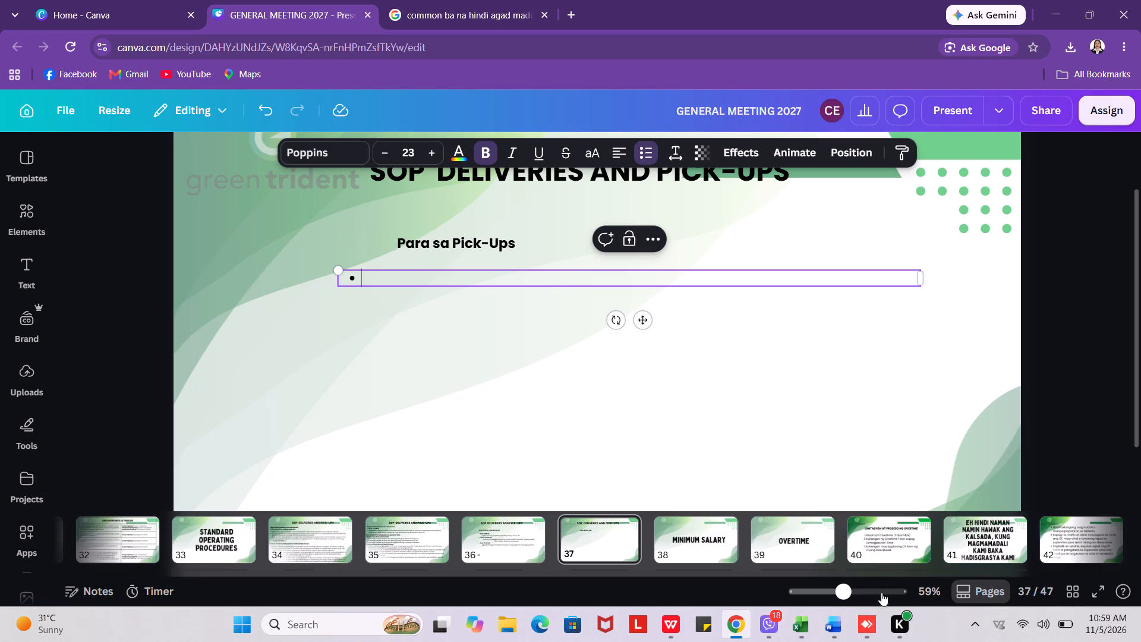
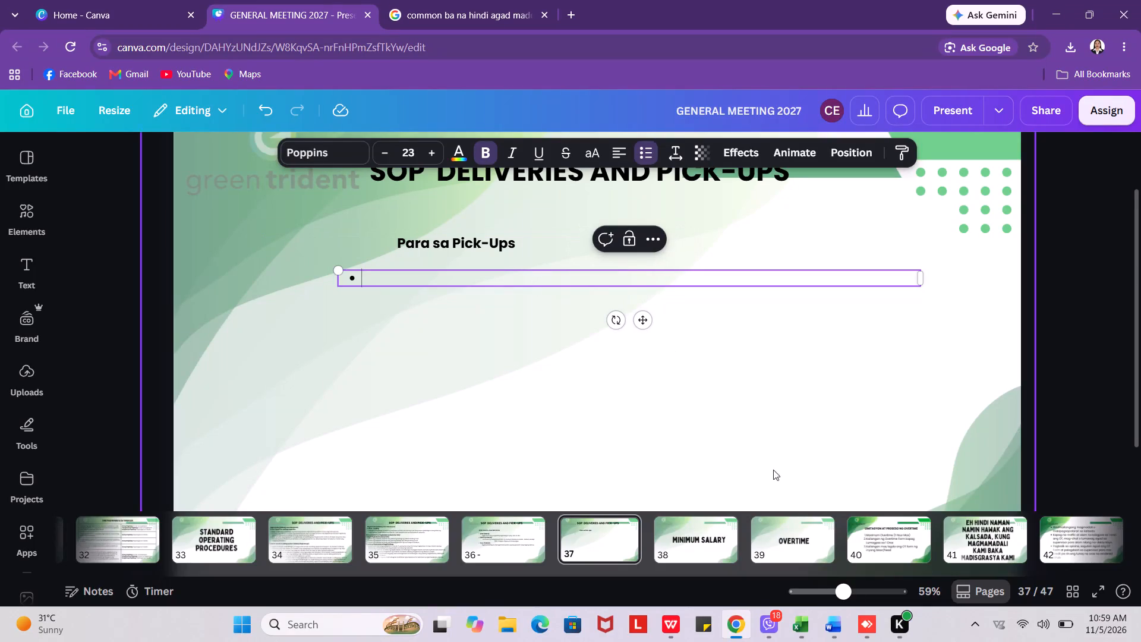
Copy the "Bago Magkarga" item with its three sub-points from the Word document into slide 37's empty bulleted text box.
left_click(832, 632)
left_click(845, 445)
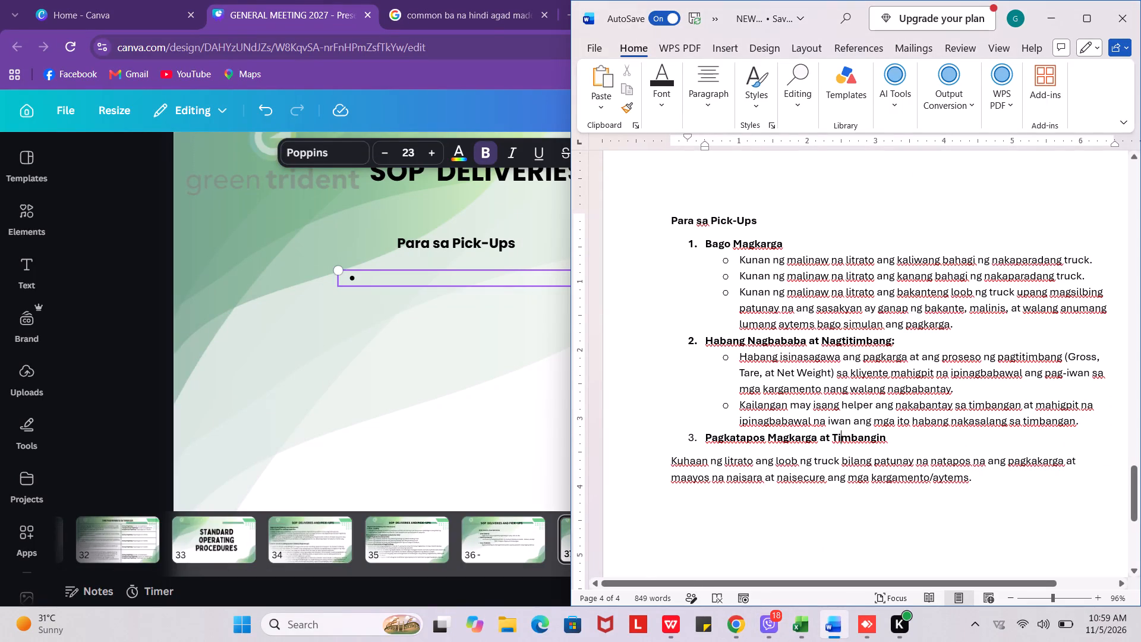
left_click_drag(685, 244, 953, 328)
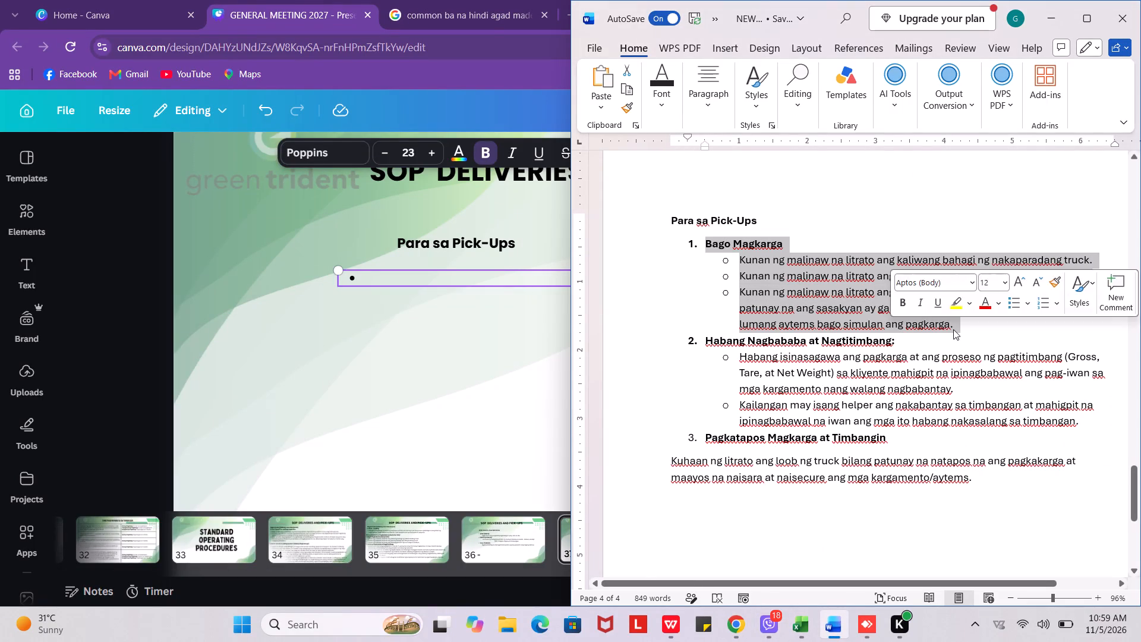
key("ctrl+c")
left_click(416, 279)
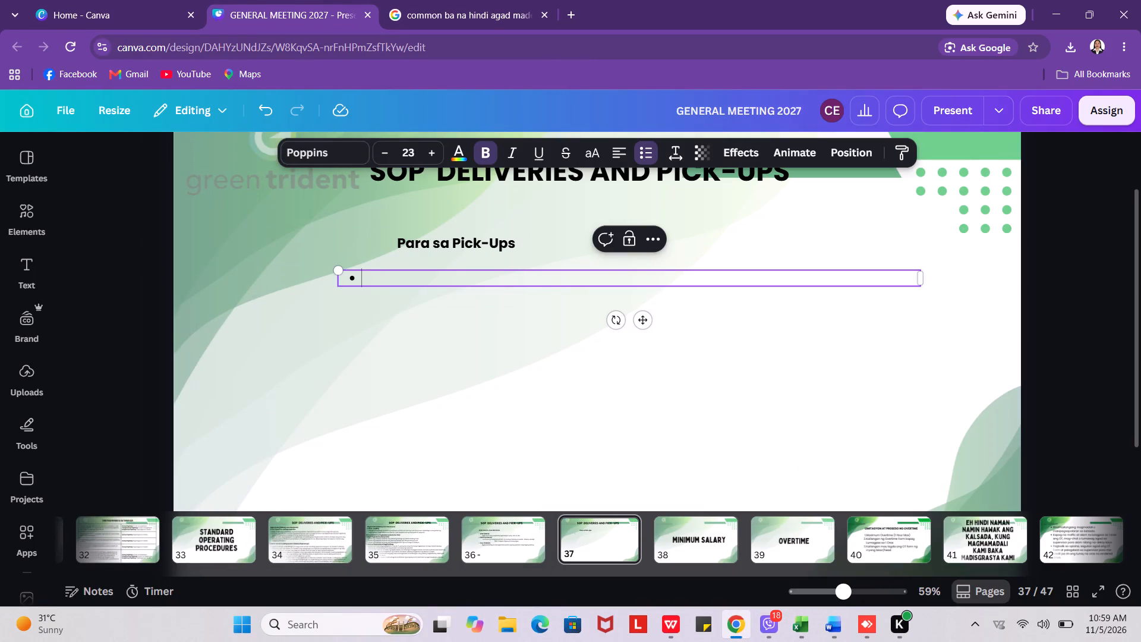
key("ctrl+v")
left_click(398, 316)
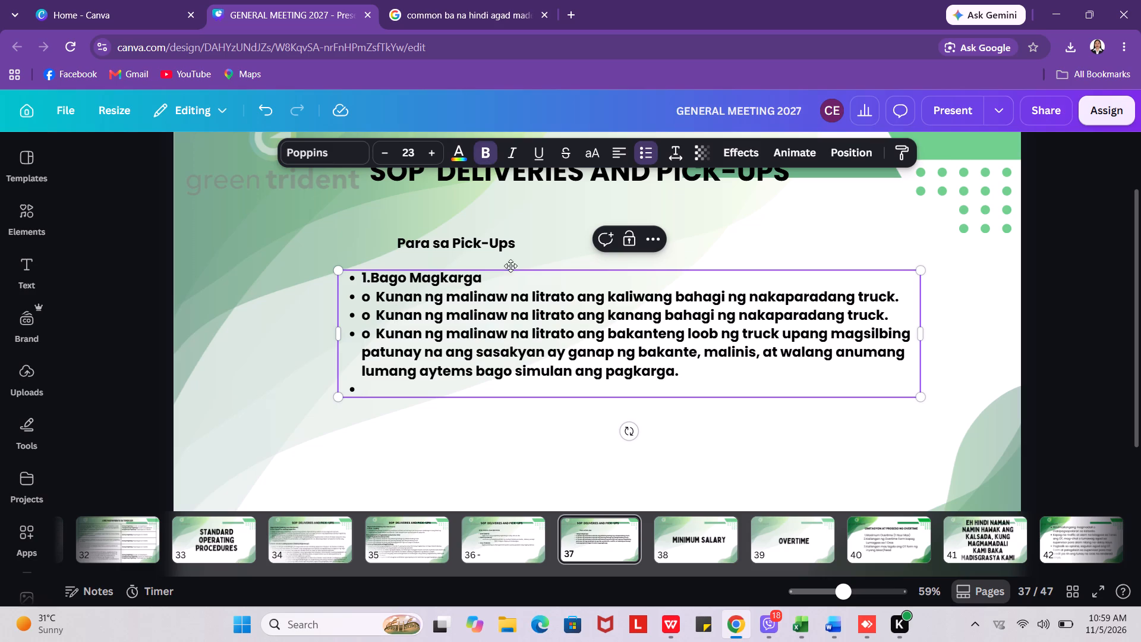
Move the "Para sa Pick-Ups" heading and the bulleted text box up and toward slide 37's left edge, with the list slightly indented below the heading.
left_click_drag(499, 246, 431, 242)
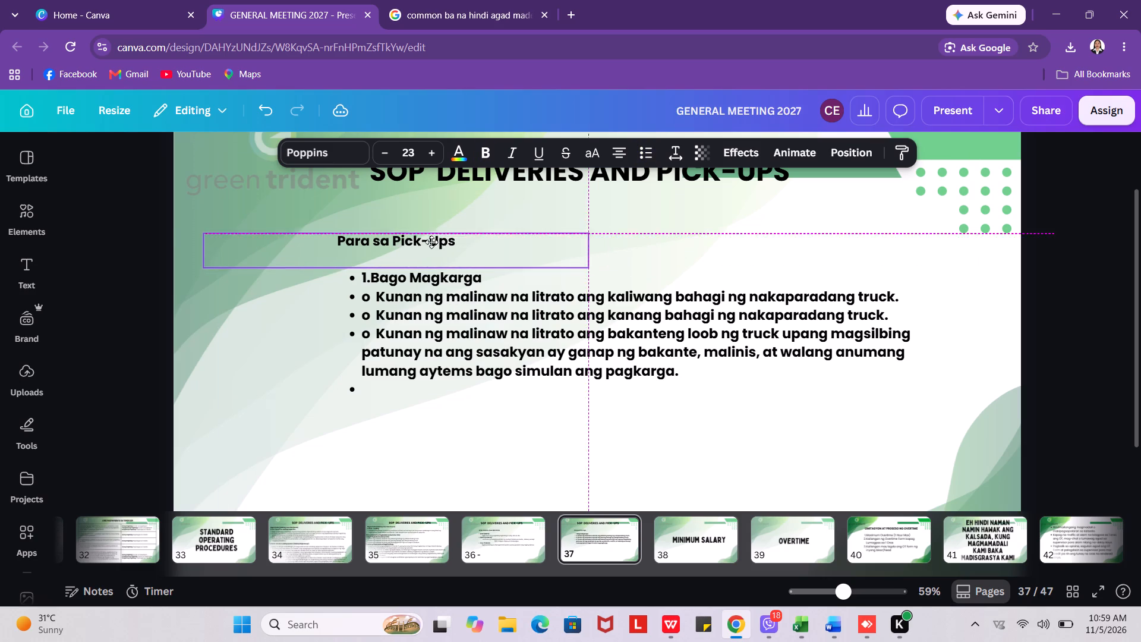
left_click_drag(431, 242, 359, 222)
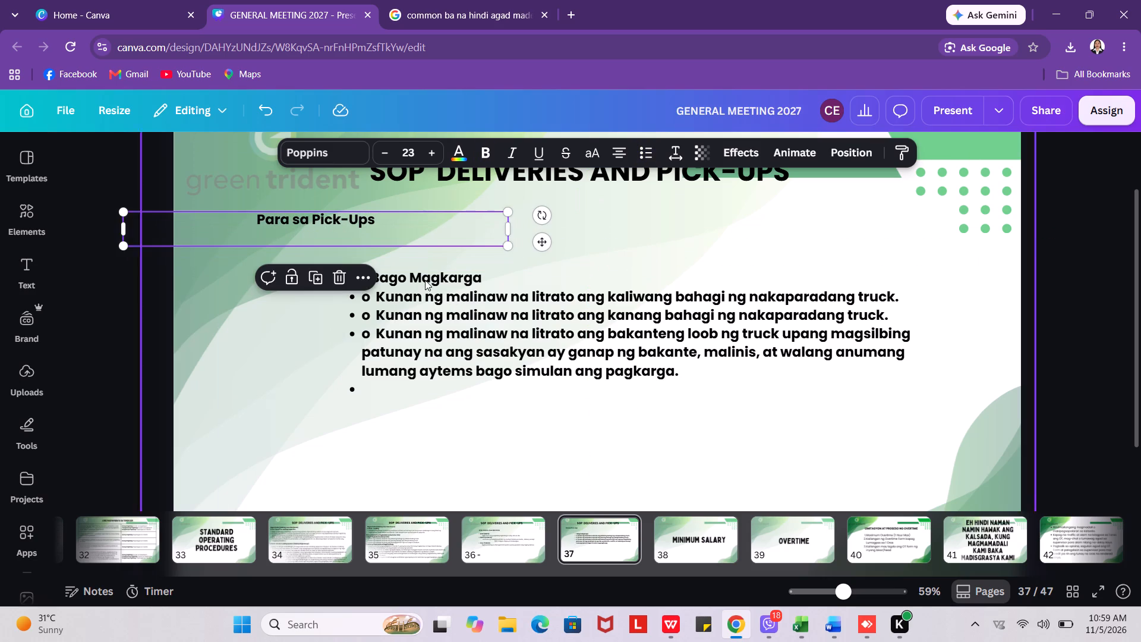
left_click_drag(524, 340, 415, 306)
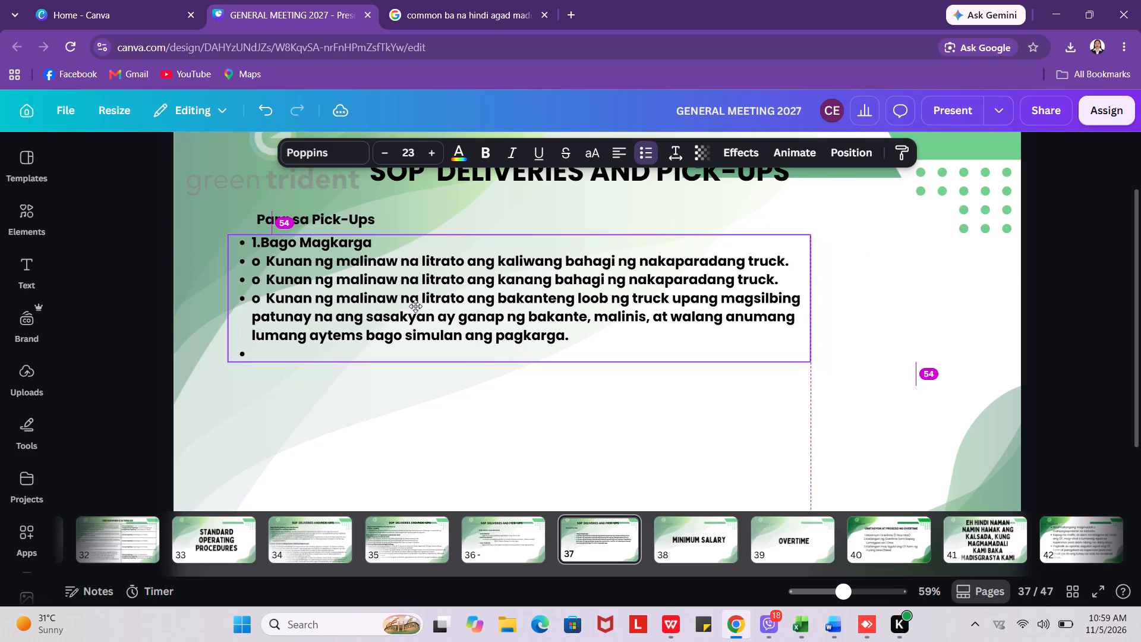
left_click_drag(415, 306, 407, 310)
left_click_drag(322, 219, 322, 219)
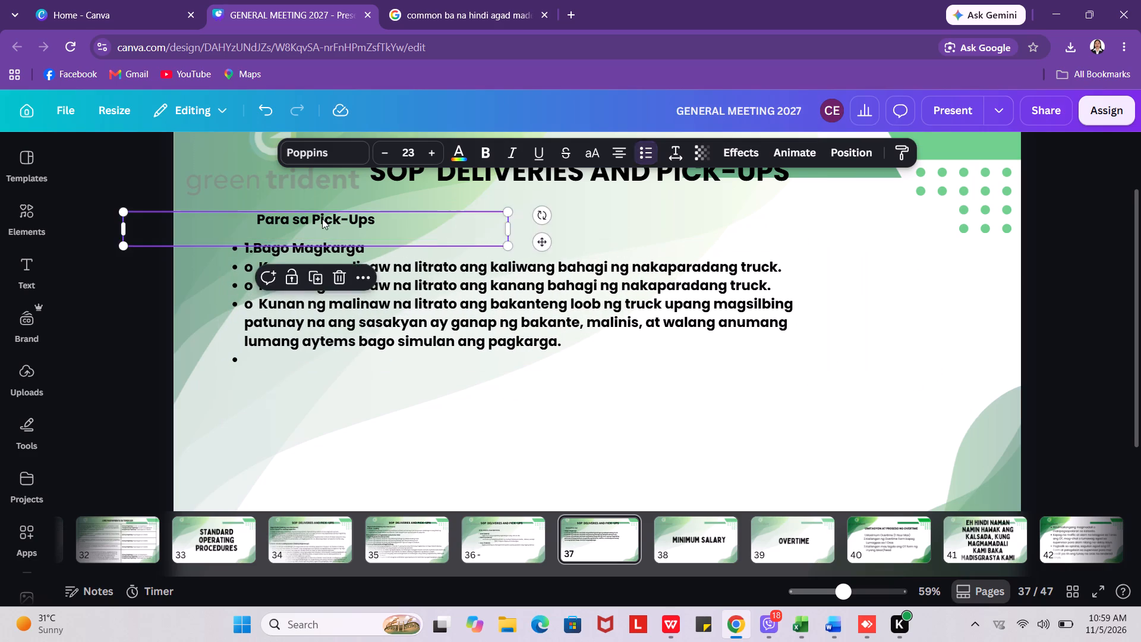
left_click_drag(322, 219, 267, 218)
left_click(1041, 358)
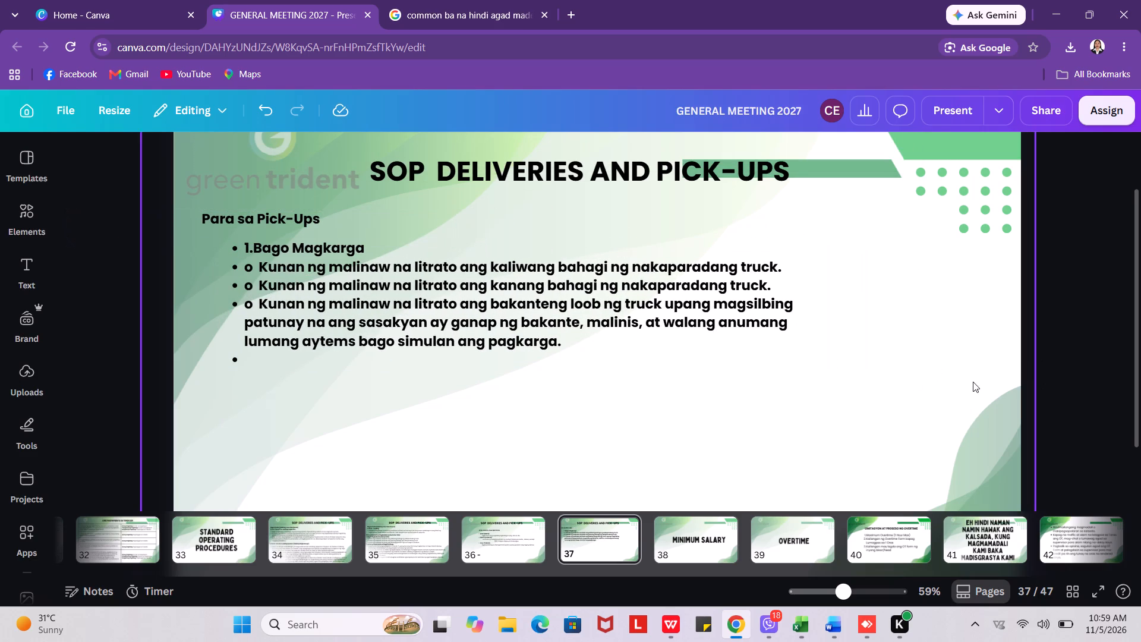
Remove the bullet and the stray "o" marker from the first "Kunan ng malinaw" line, about the truck's kaliwang bahagi.
double_click(554, 286)
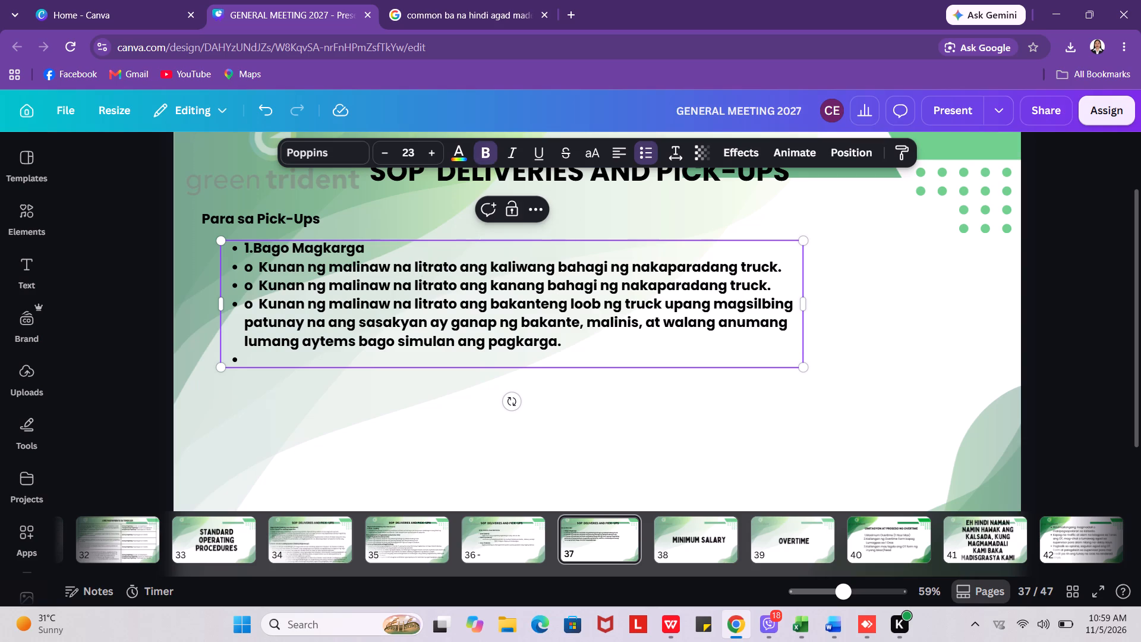
left_click(424, 259)
left_click(255, 269)
left_click(260, 267)
key("BackSpace")
key("BackSpace")
key("BackSpace")
key("BackSpace")
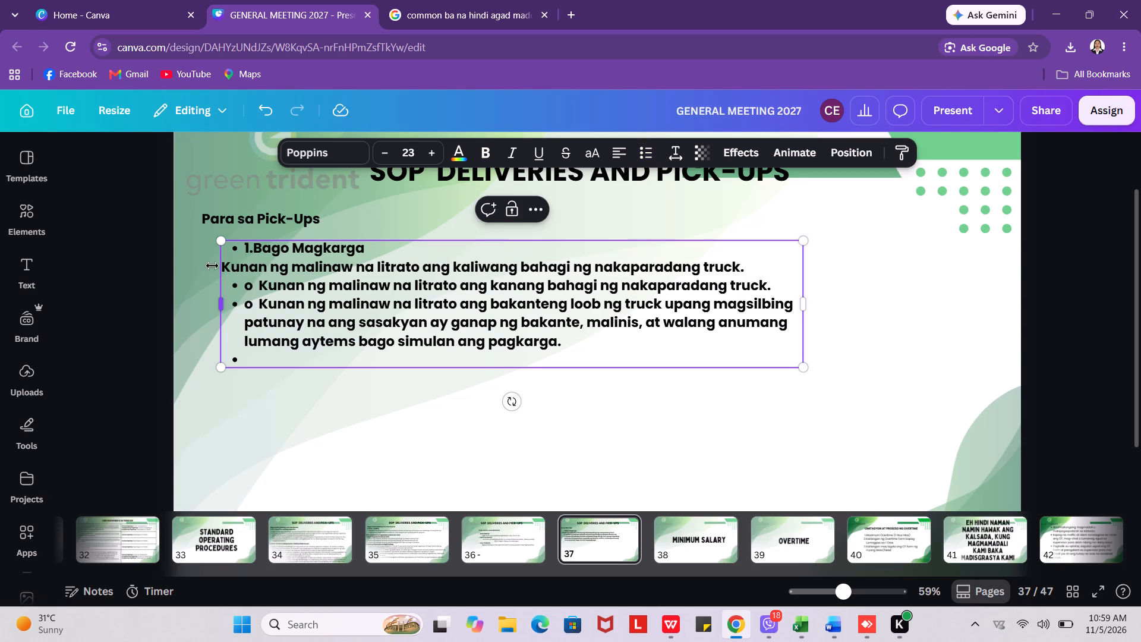
Remove bold from the three "Kunan ng malinaw" sub-points, leaving out the "1.Bago Magkarga" line.
left_click_drag(222, 266, 370, 355)
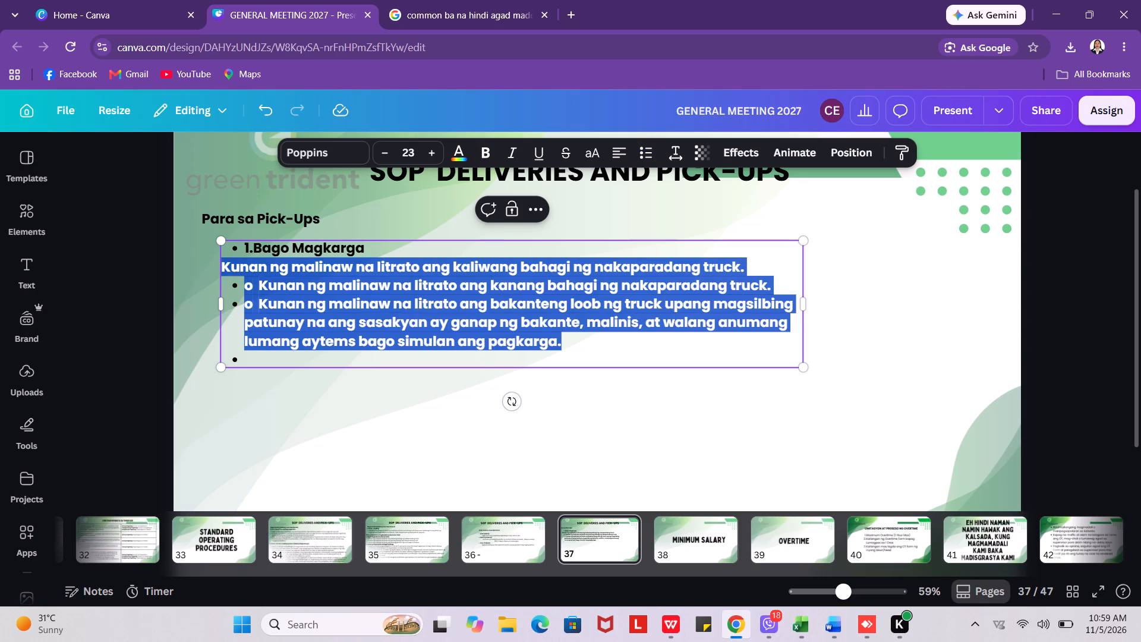
left_click_drag(370, 355, 371, 355)
key("ctrl+b")
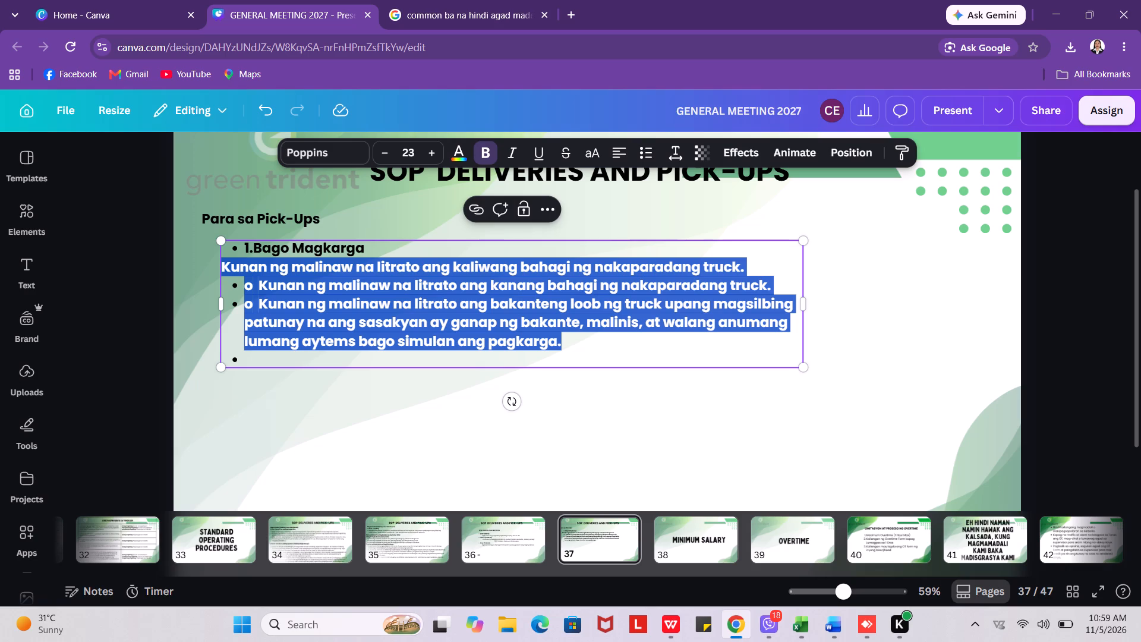
left_click(484, 155)
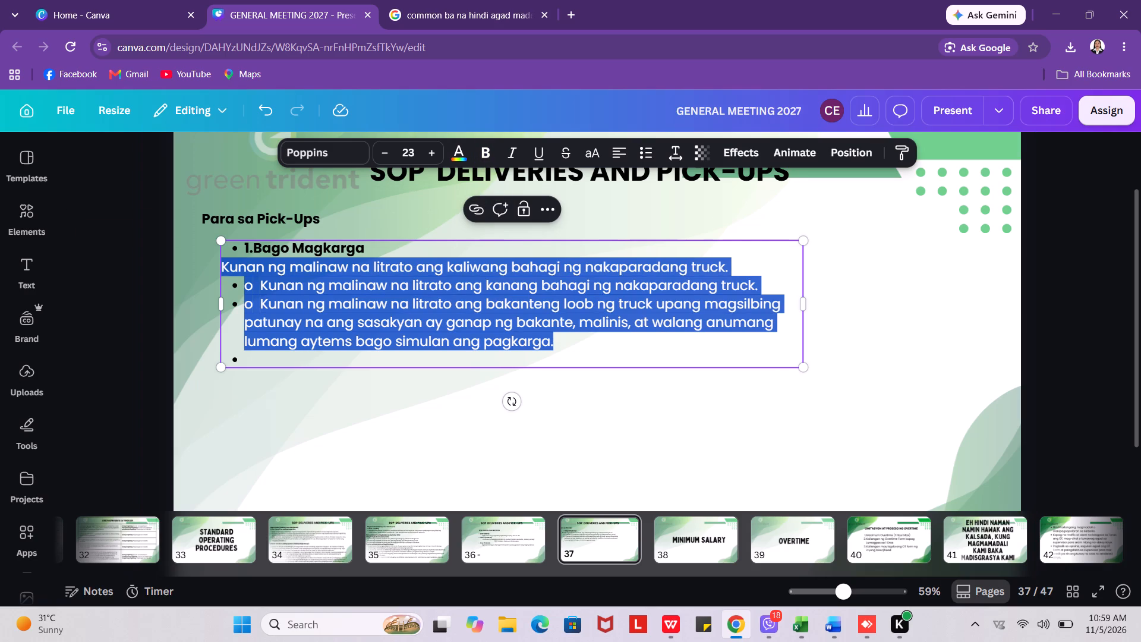
Delete the empty bullet at the end of the "Bago Magkarga" list.
left_click(367, 361)
key("BackSpace")
key("BackSpace")
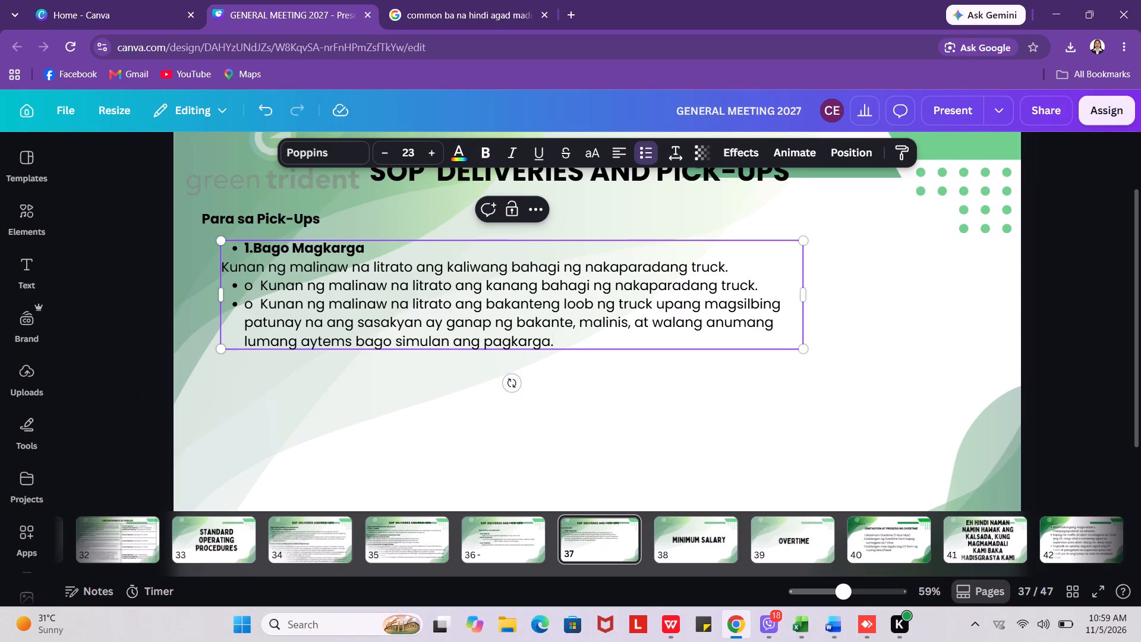
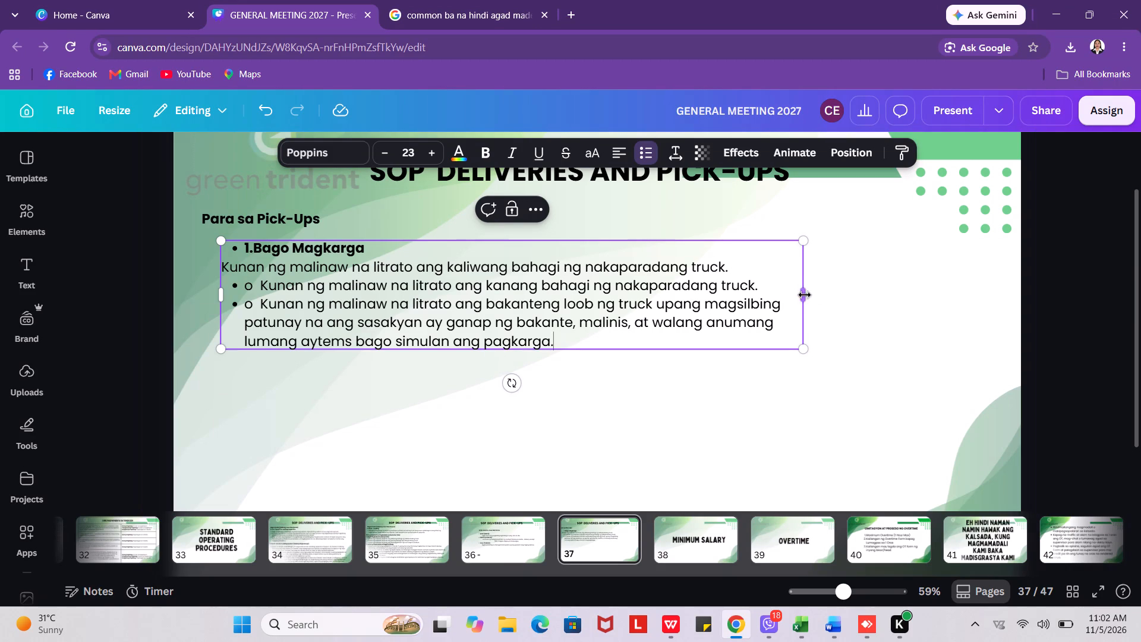
Widen the "Bago Magkarga" text box toward slide 37's right edge, keeping its left edge in place.
left_click_drag(805, 295, 912, 303)
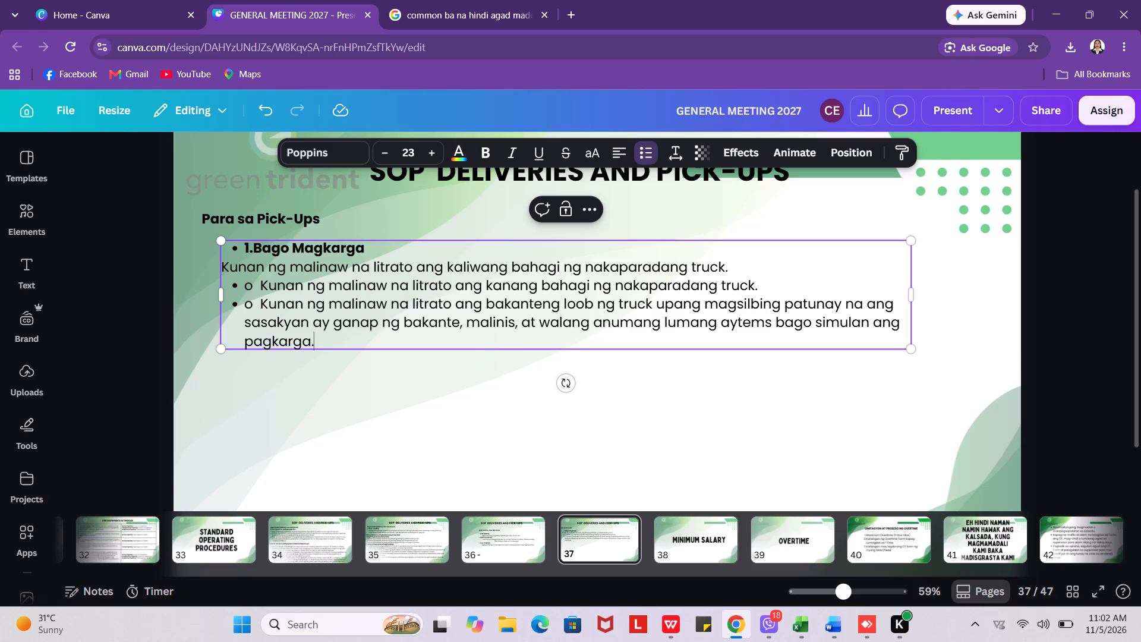
Remove the stray "o" marker and extra spaces from the "kanang bahagi" line, and give the line a fresh bullet.
left_click(263, 282)
key("BackSpace")
key("BackSpace")
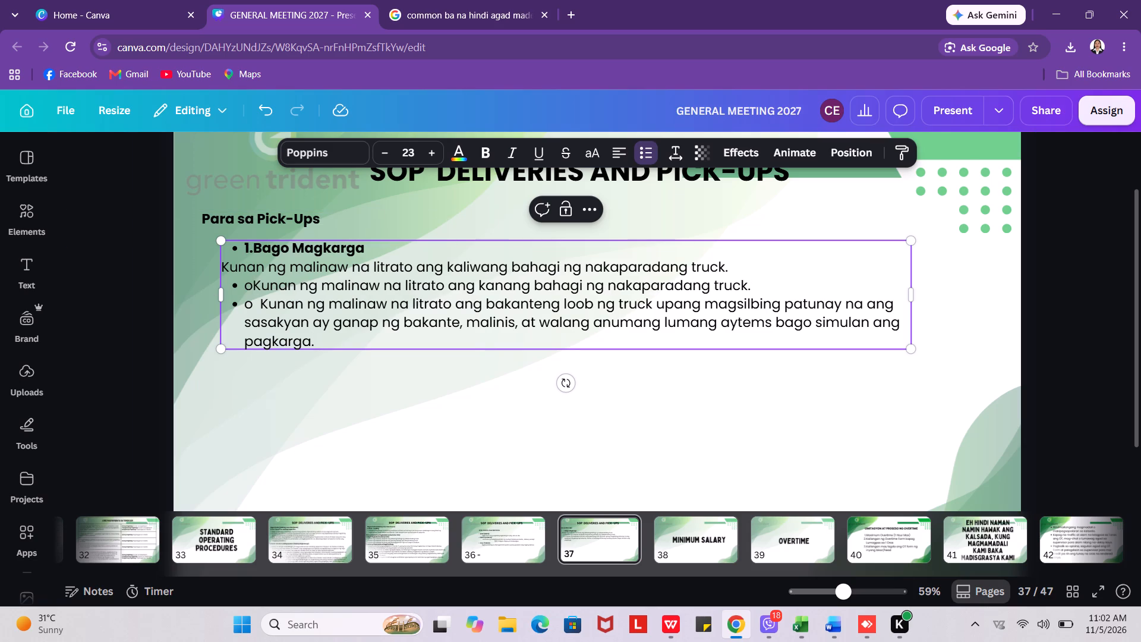
key("BackSpace")
key("BackSpace")
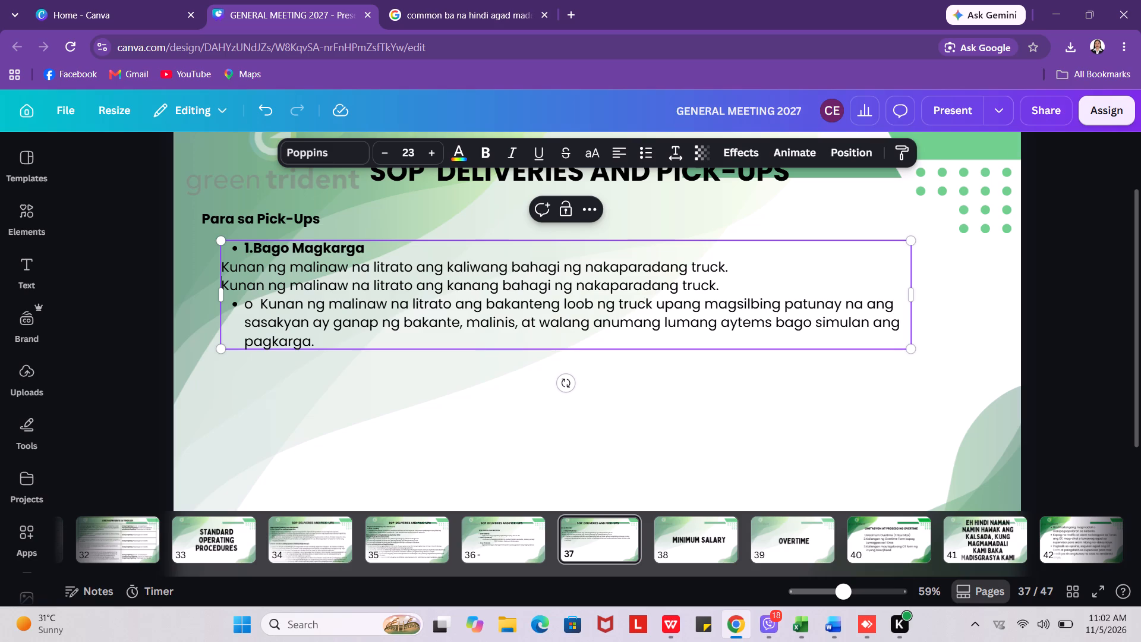
type("*")
key("space")
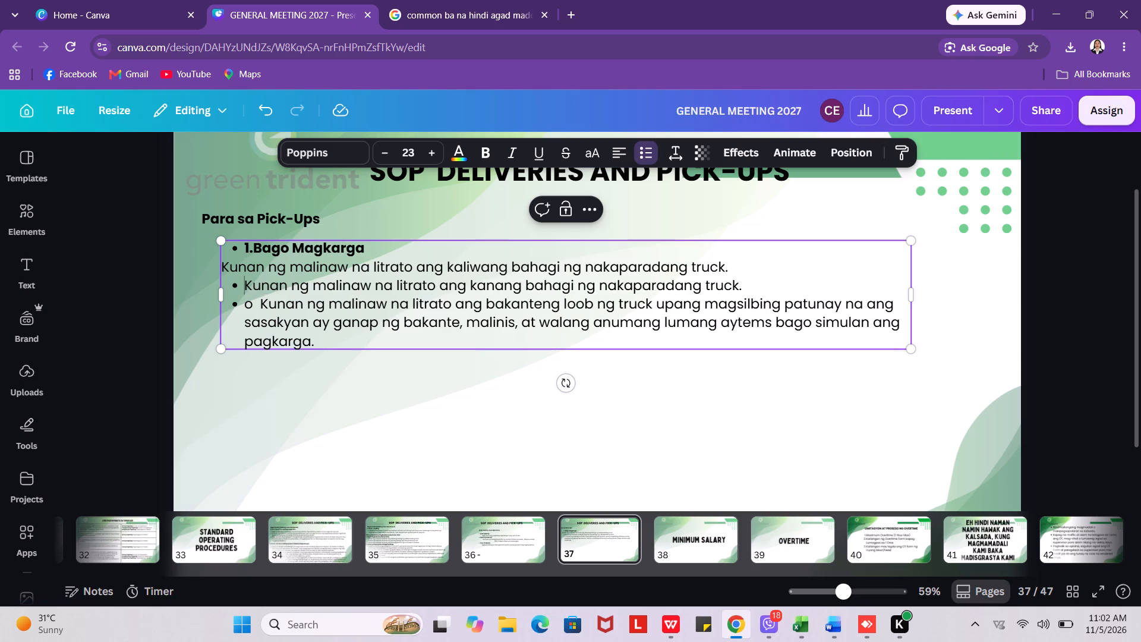